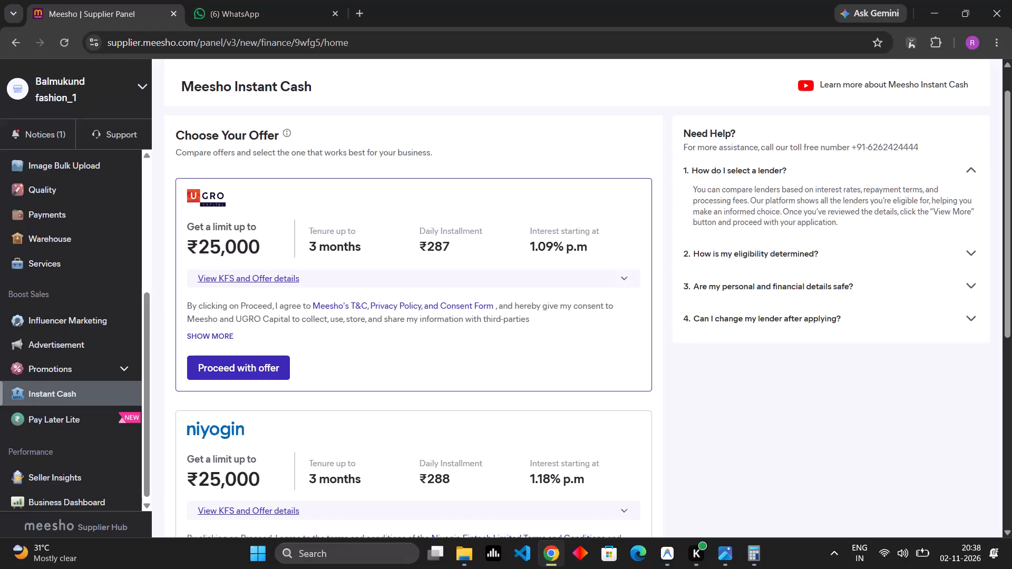
Review the Instant Cash lender offers and proceed with the UGRO Capital offer of up to ₹25,000.
scroll(401, 294, "down", 4)
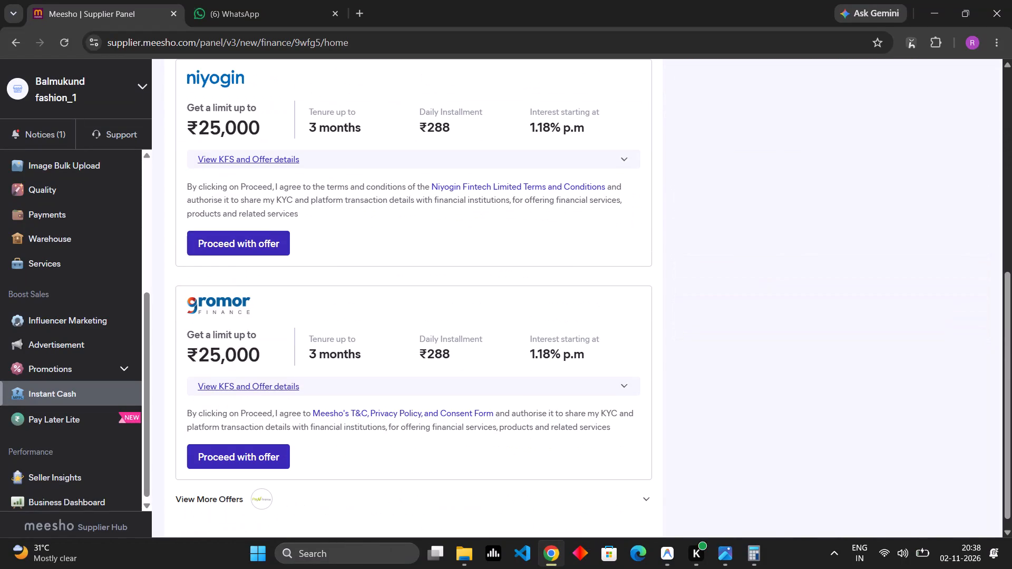
scroll(401, 294, "down", 4)
scroll(401, 294, "up", 7)
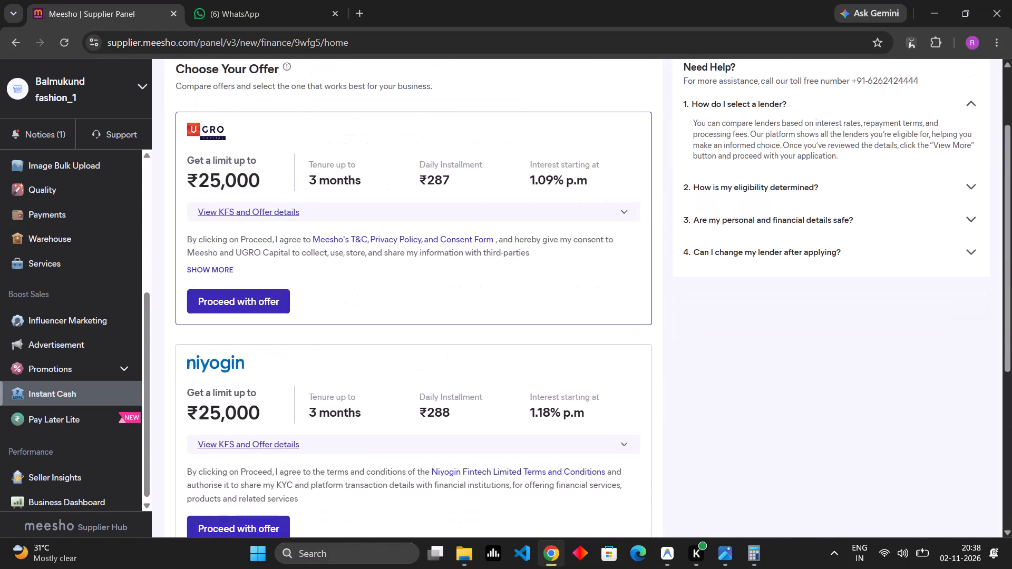
left_click(222, 401)
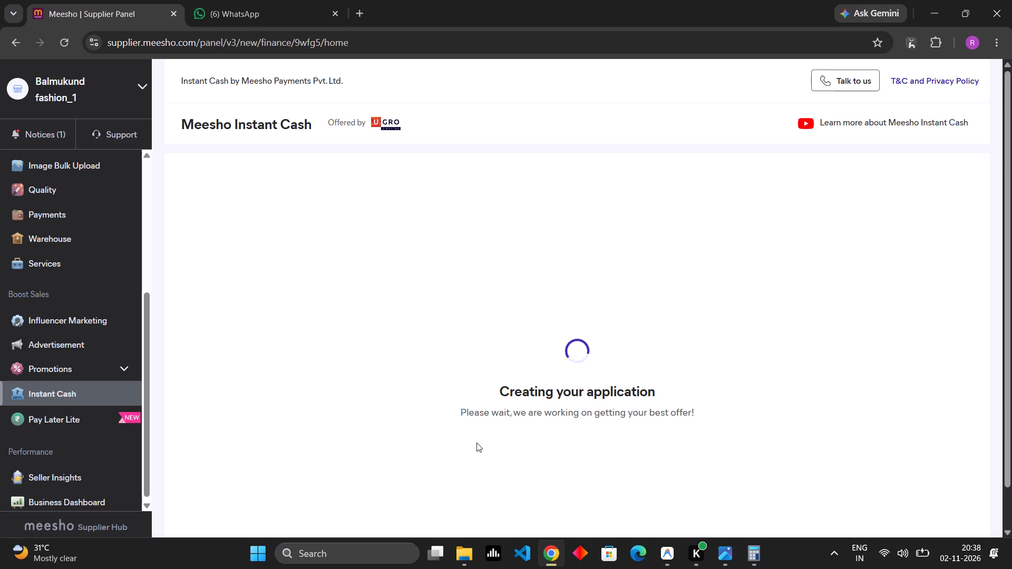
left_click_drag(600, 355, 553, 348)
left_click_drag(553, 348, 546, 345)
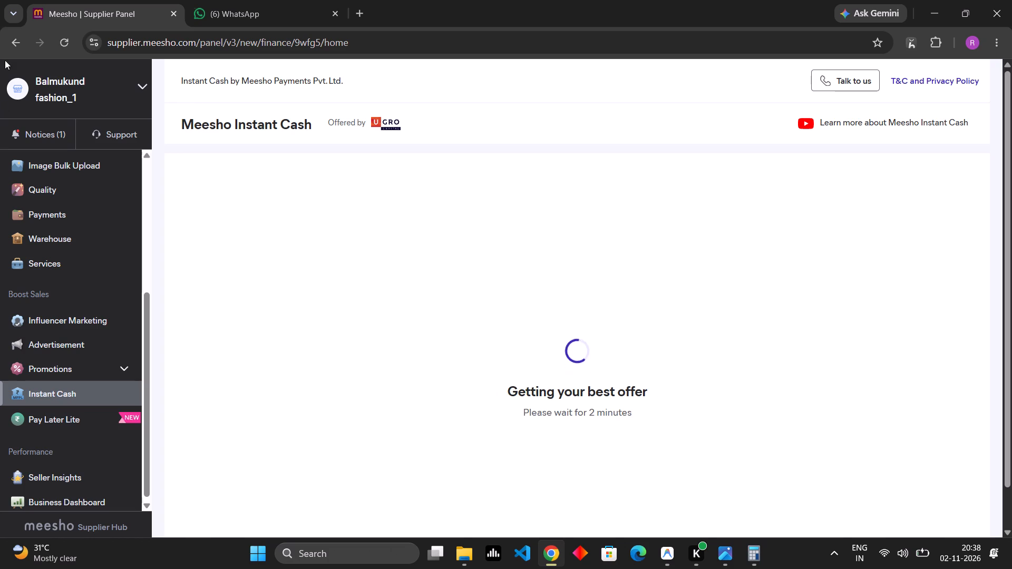
Leave the Instant Cash application and go back to the Services page.
left_click(16, 49)
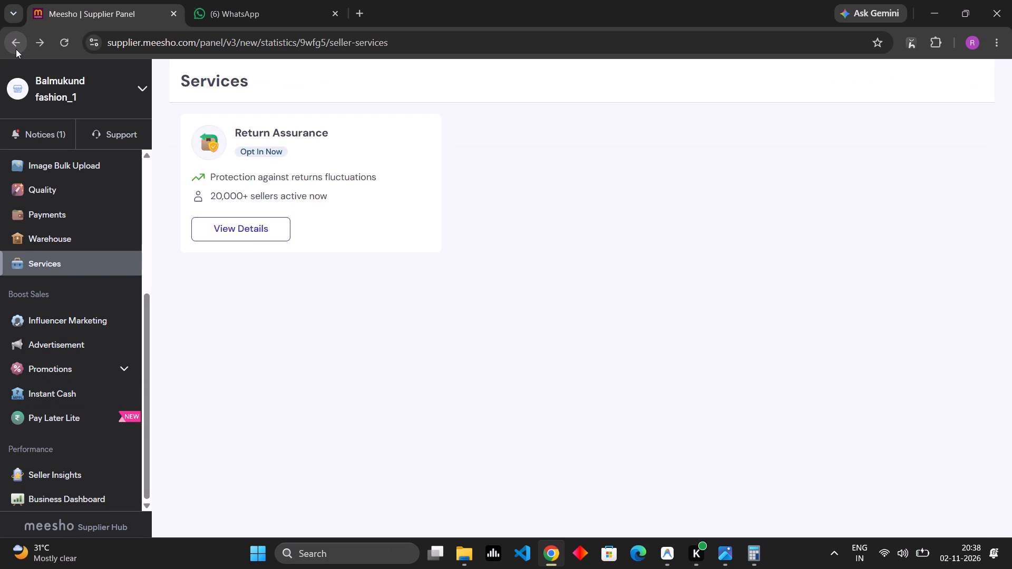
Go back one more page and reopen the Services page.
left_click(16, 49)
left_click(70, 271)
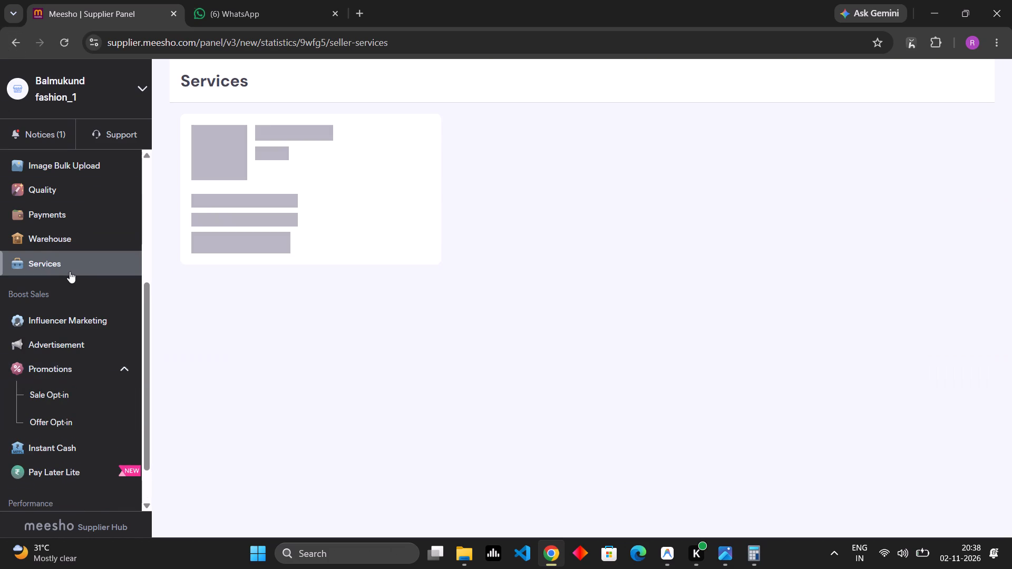
Open the Claims page and start raising a new claim.
scroll(110, 222, "up", 2)
left_click(110, 222)
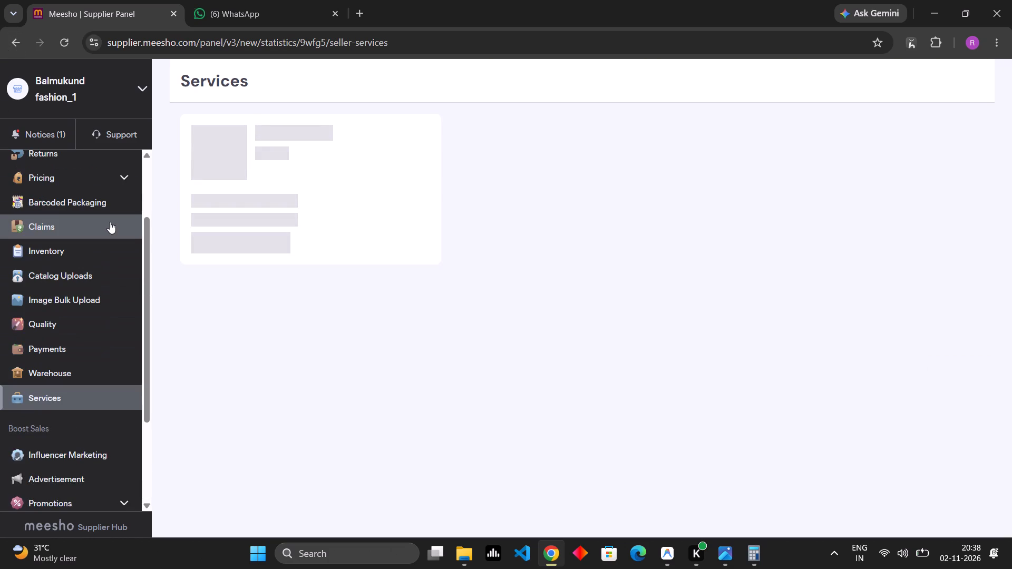
scroll(110, 222, "up", 3)
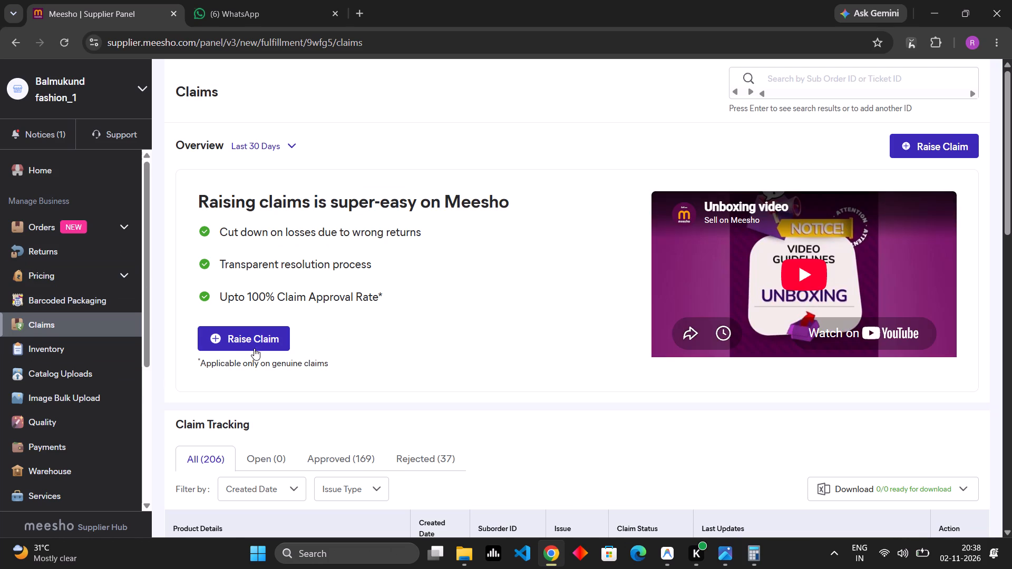
left_click(226, 346)
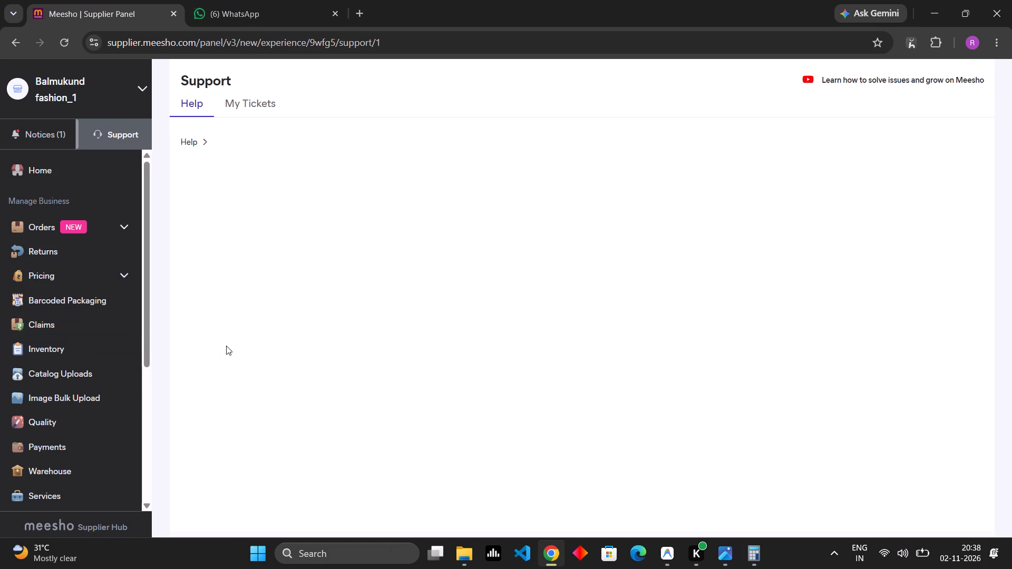
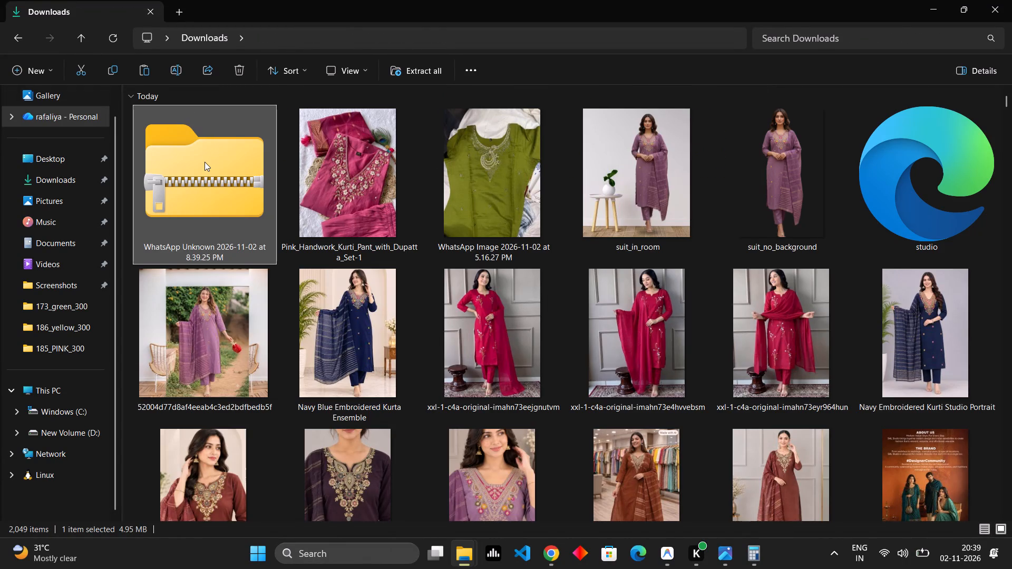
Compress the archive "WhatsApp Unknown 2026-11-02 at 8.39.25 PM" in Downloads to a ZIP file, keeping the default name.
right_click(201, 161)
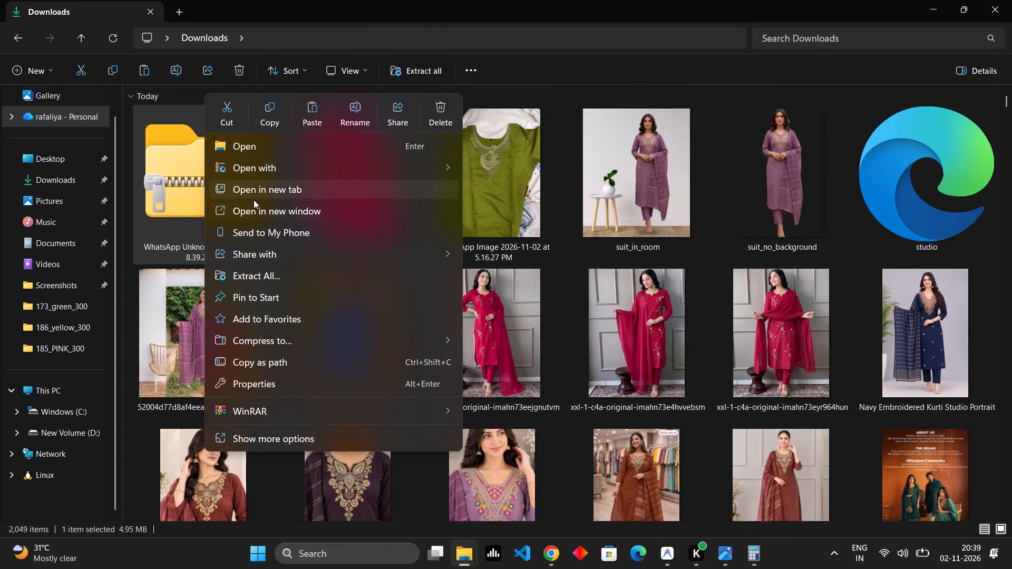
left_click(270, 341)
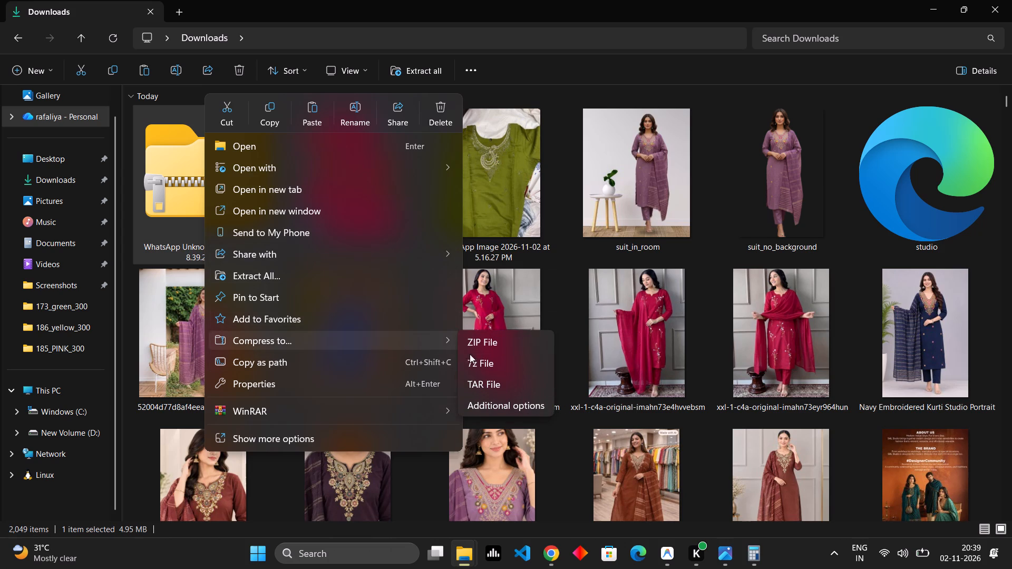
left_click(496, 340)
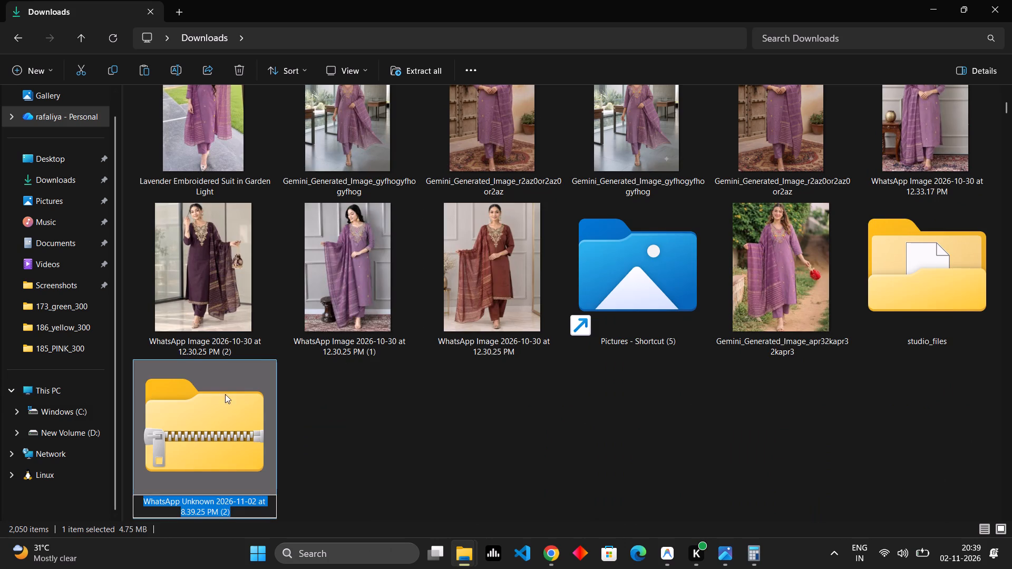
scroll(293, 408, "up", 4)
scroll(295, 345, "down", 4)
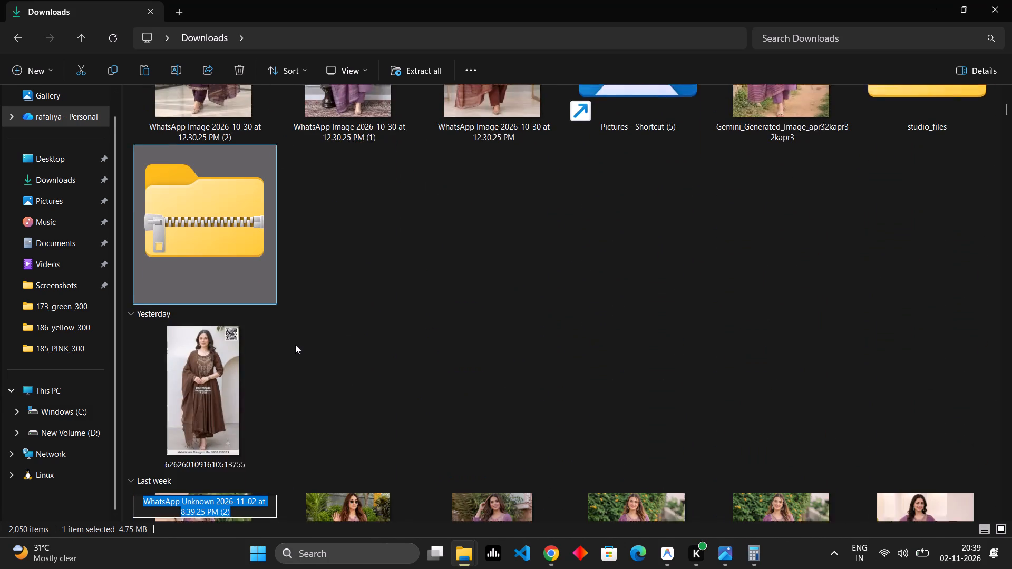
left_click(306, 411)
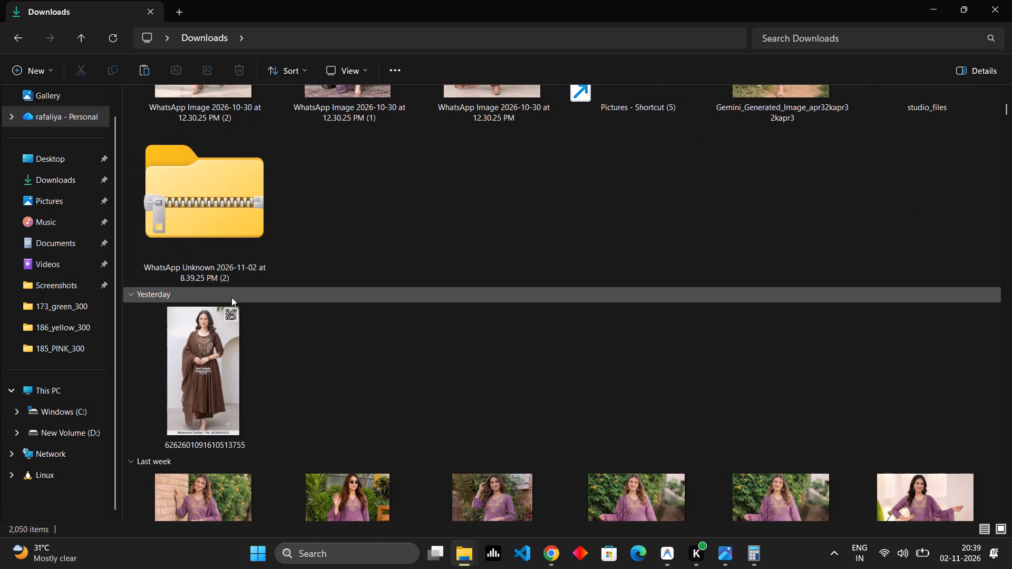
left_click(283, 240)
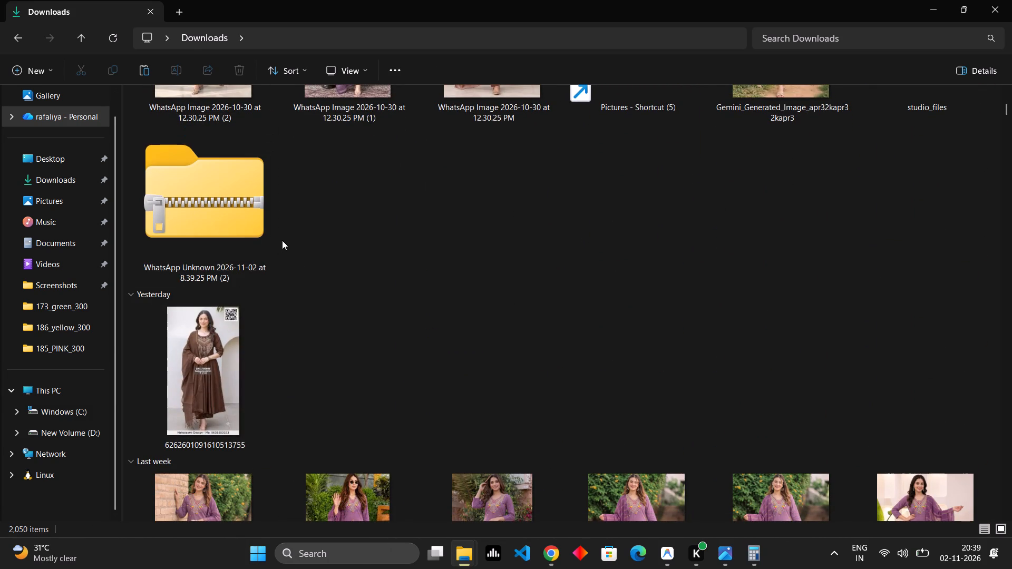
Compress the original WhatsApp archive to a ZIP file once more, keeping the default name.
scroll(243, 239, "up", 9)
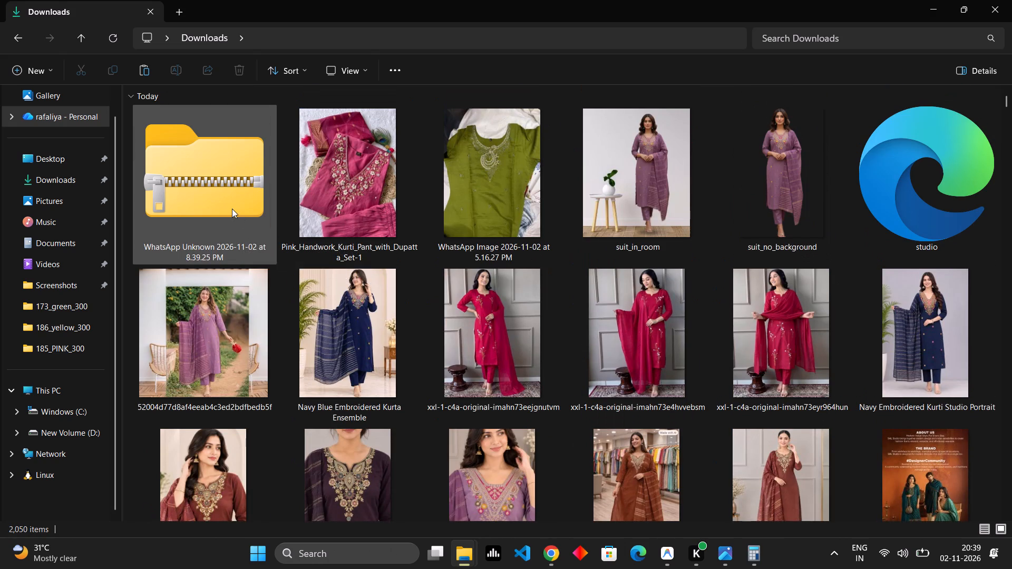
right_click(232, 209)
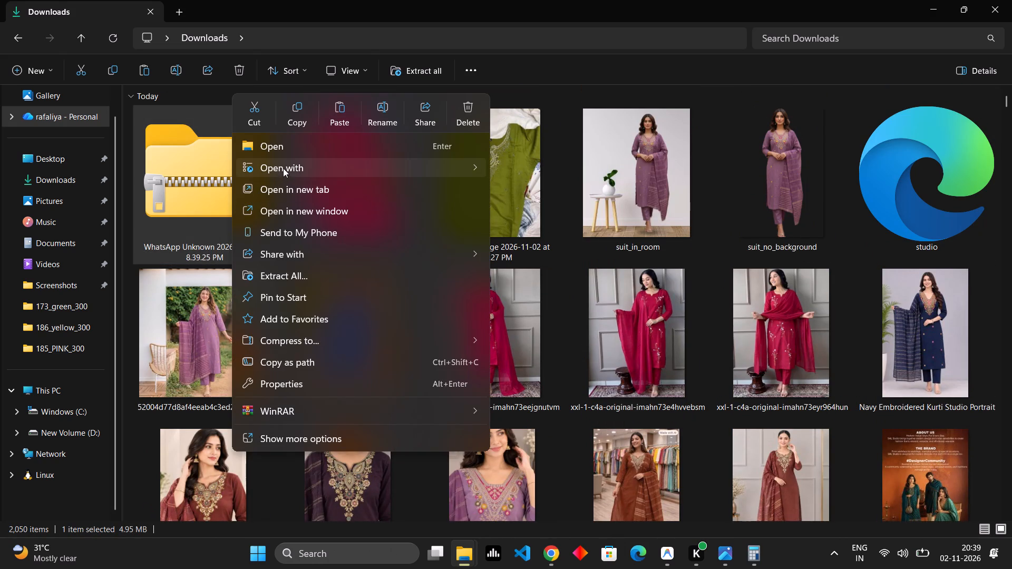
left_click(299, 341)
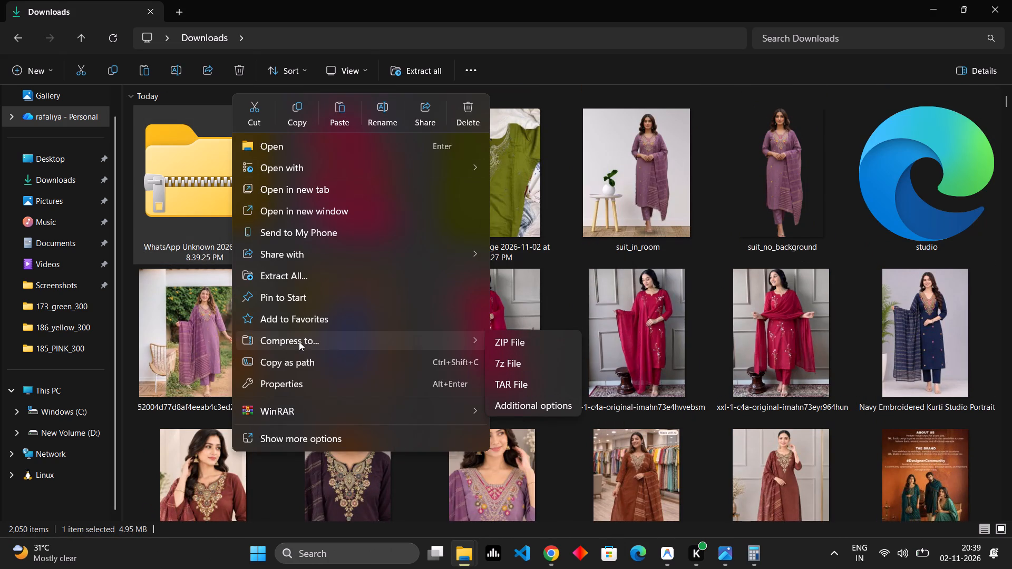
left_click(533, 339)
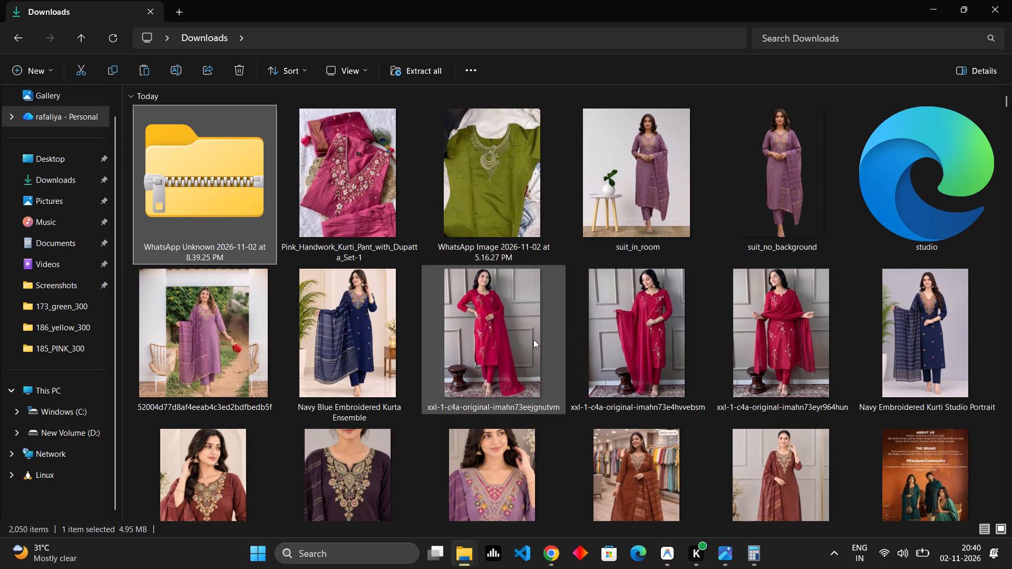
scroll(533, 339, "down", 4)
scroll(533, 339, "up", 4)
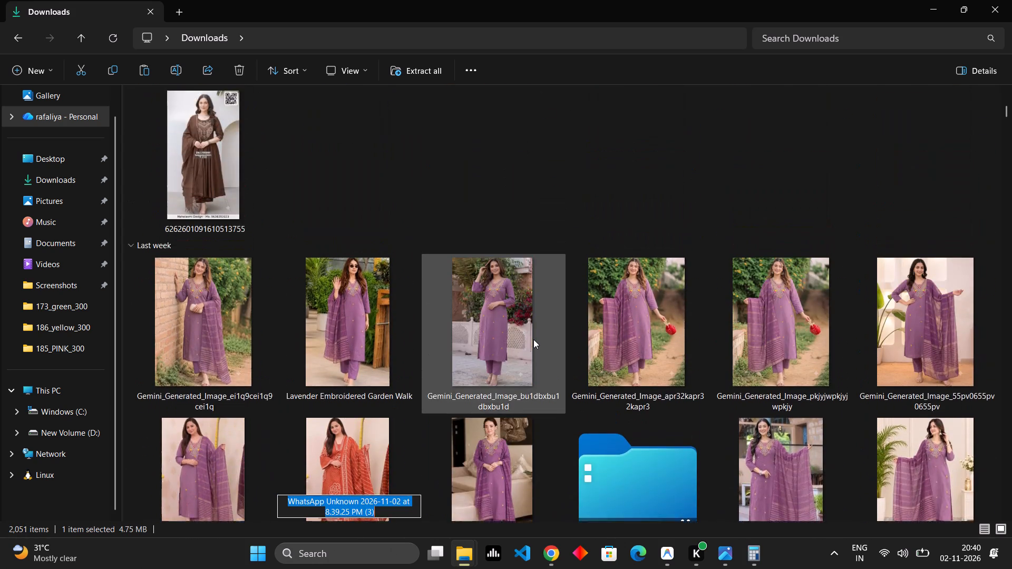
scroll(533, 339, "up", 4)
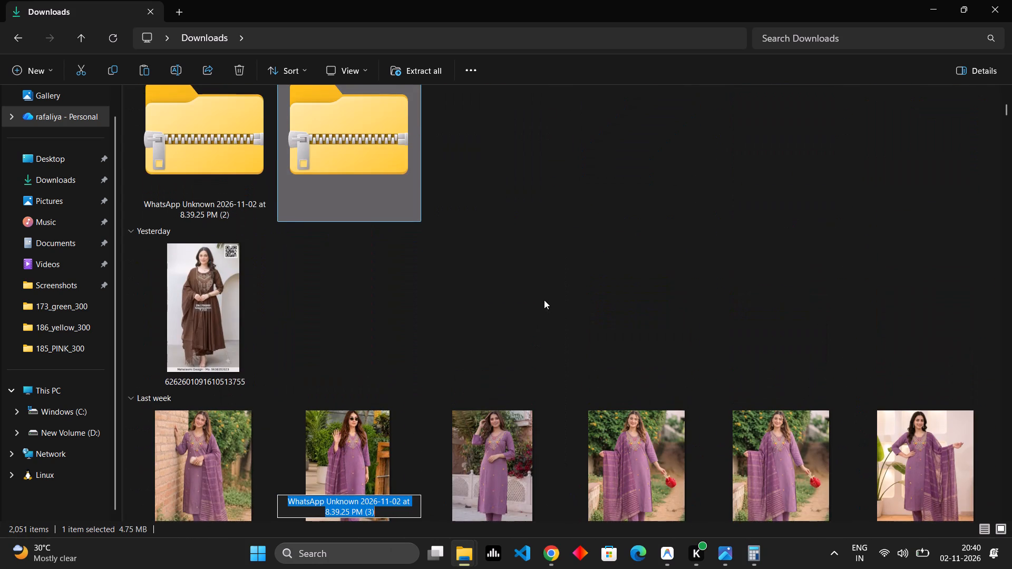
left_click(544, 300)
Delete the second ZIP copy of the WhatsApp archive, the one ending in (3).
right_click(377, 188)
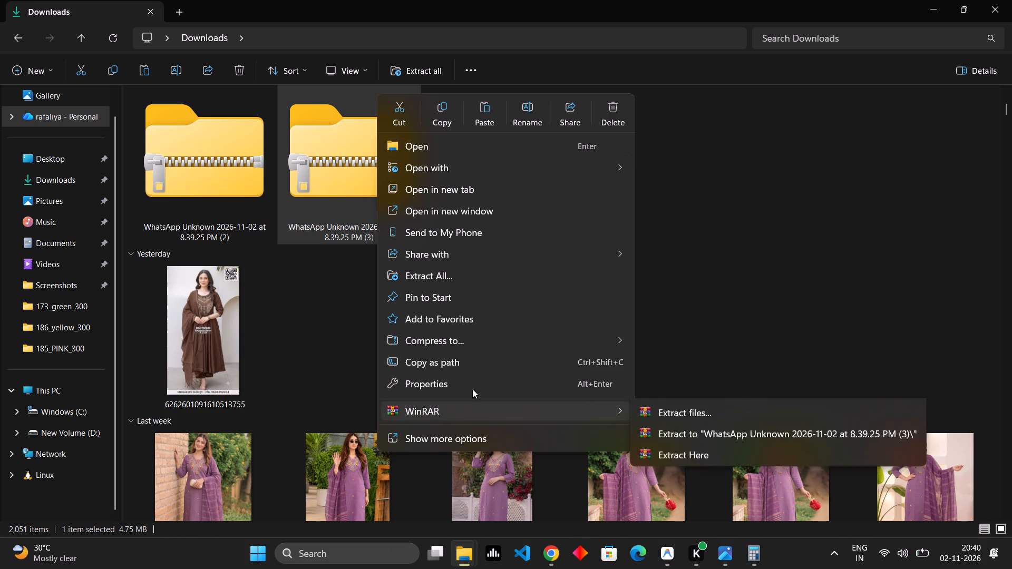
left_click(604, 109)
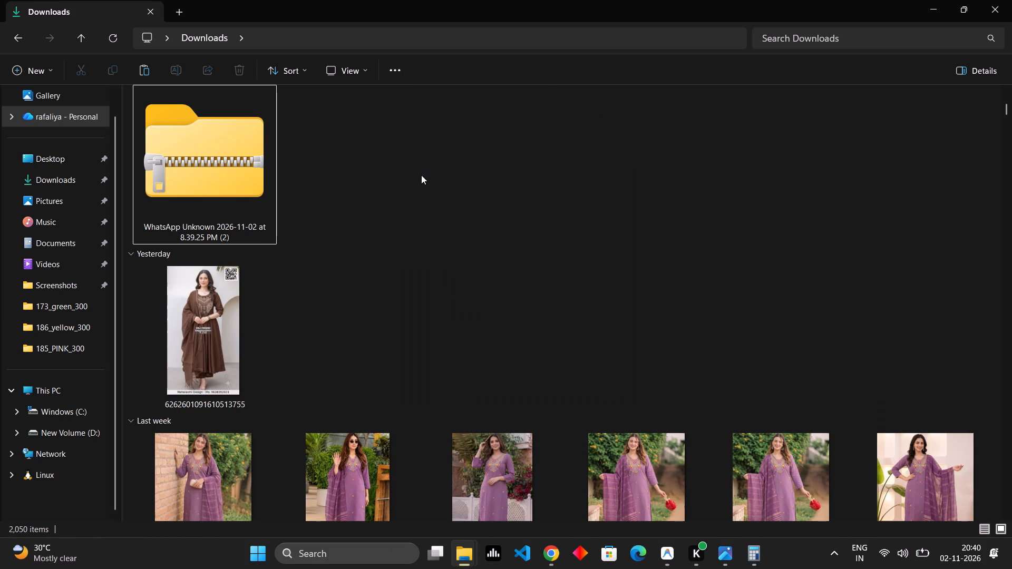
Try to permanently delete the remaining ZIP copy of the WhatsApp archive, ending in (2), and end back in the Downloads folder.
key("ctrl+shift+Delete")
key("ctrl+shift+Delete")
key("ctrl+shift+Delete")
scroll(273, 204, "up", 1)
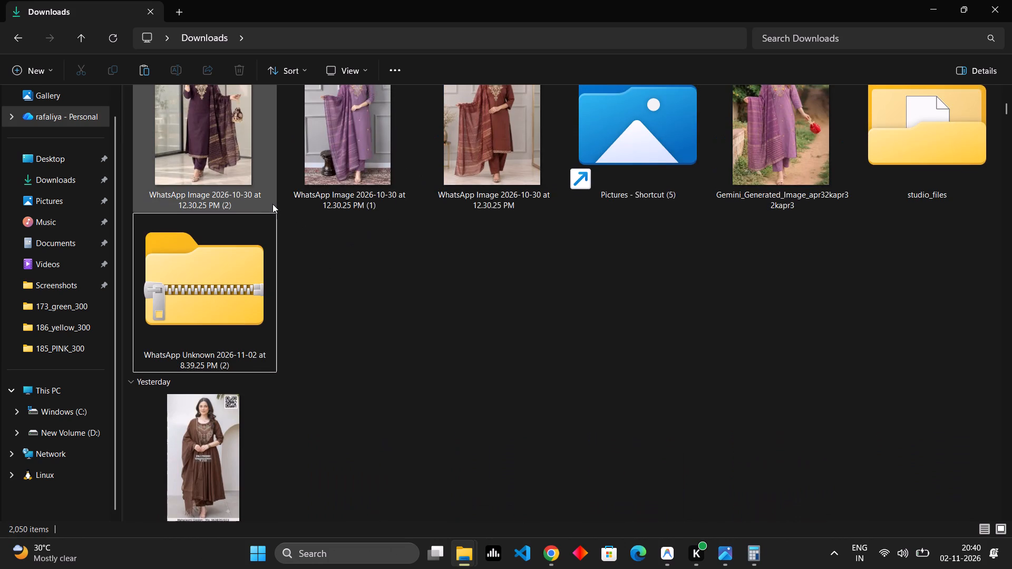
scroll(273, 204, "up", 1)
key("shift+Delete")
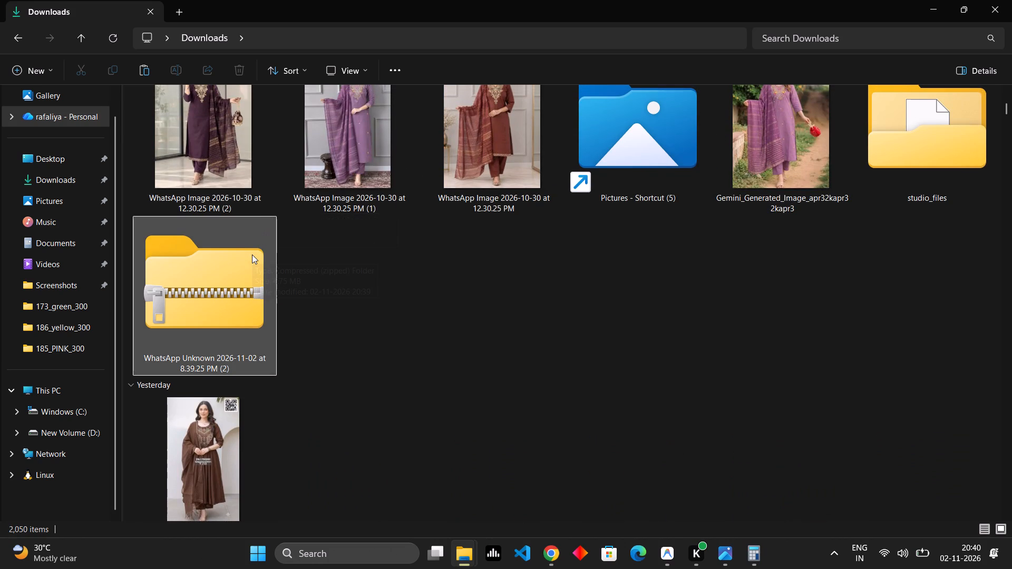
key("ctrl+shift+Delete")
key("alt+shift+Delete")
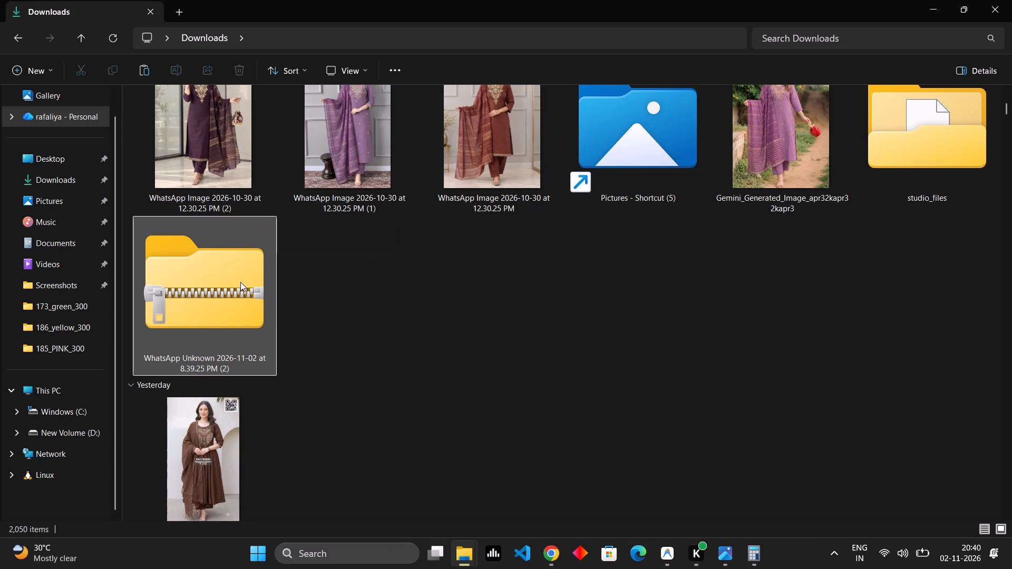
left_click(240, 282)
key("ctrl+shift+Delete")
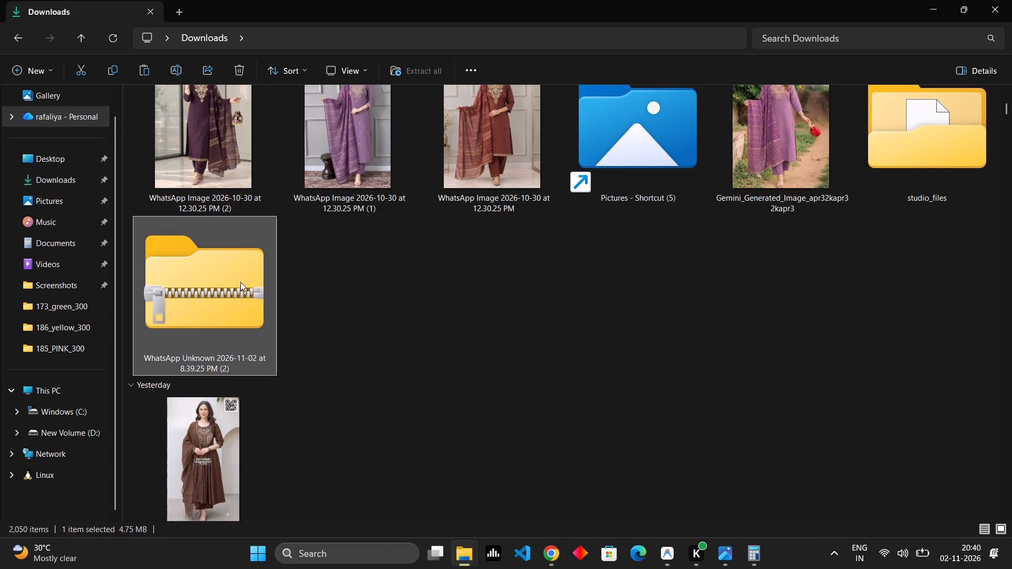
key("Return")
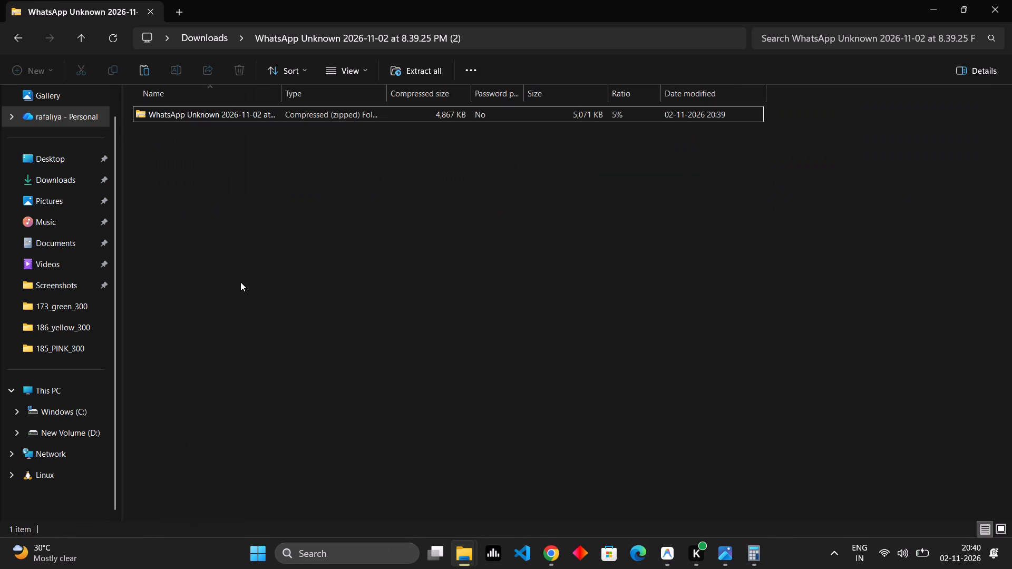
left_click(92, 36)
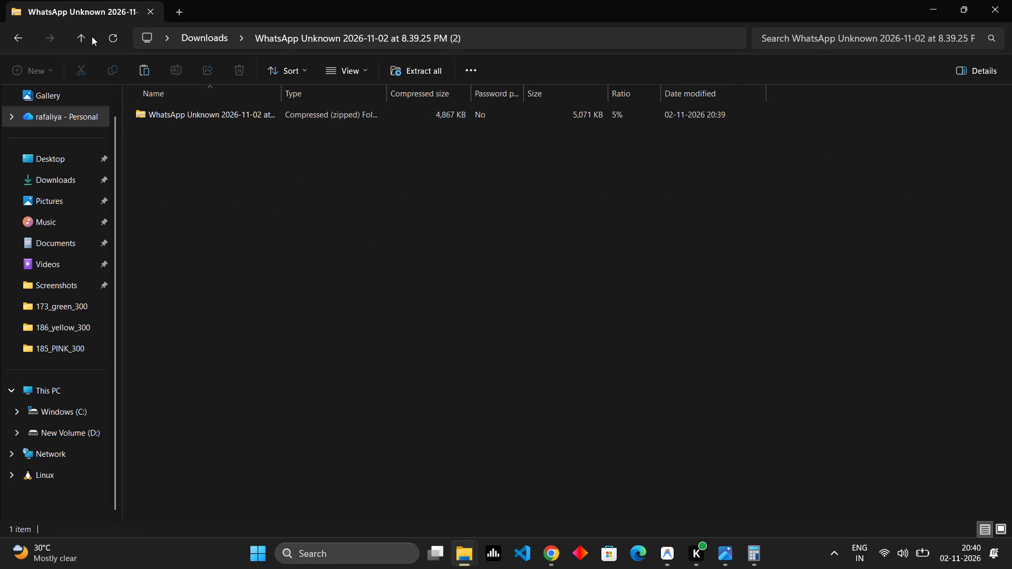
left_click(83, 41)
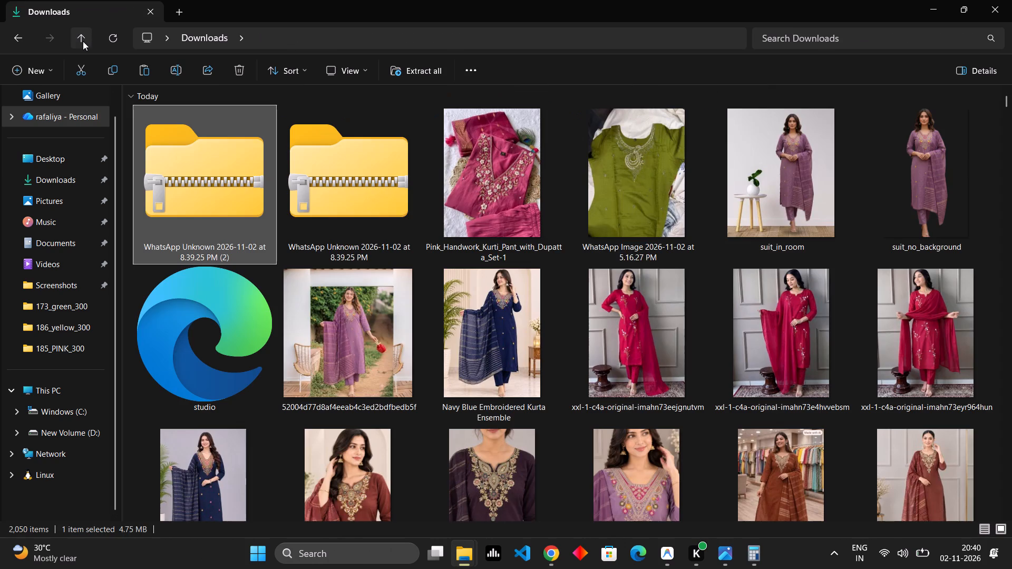
Delete both WhatsApp Unknown archives, the original and its copy ending in (2), from Downloads.
left_click(224, 200)
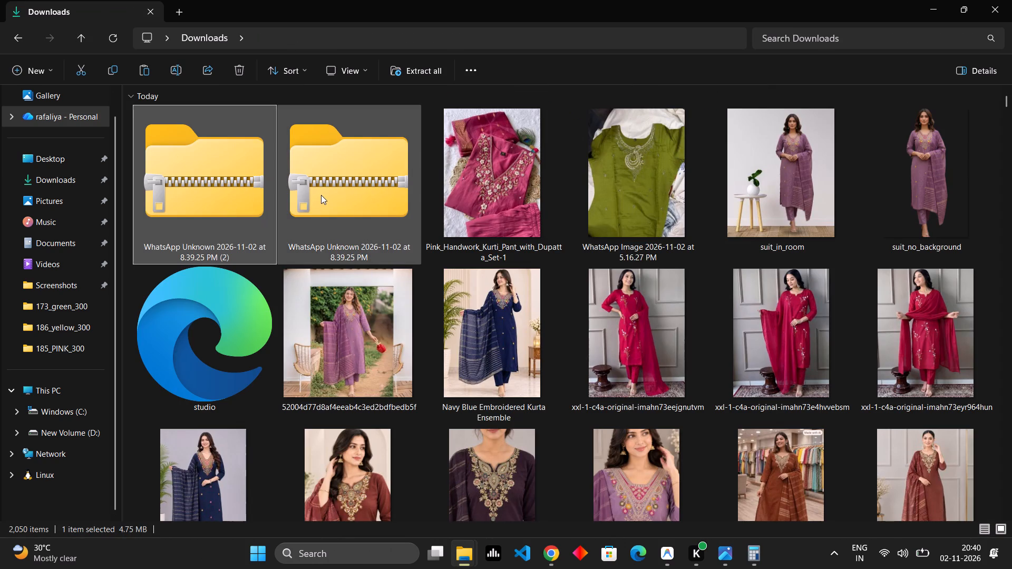
left_click(321, 195, "ctrl")
right_click(321, 195, "ctrl")
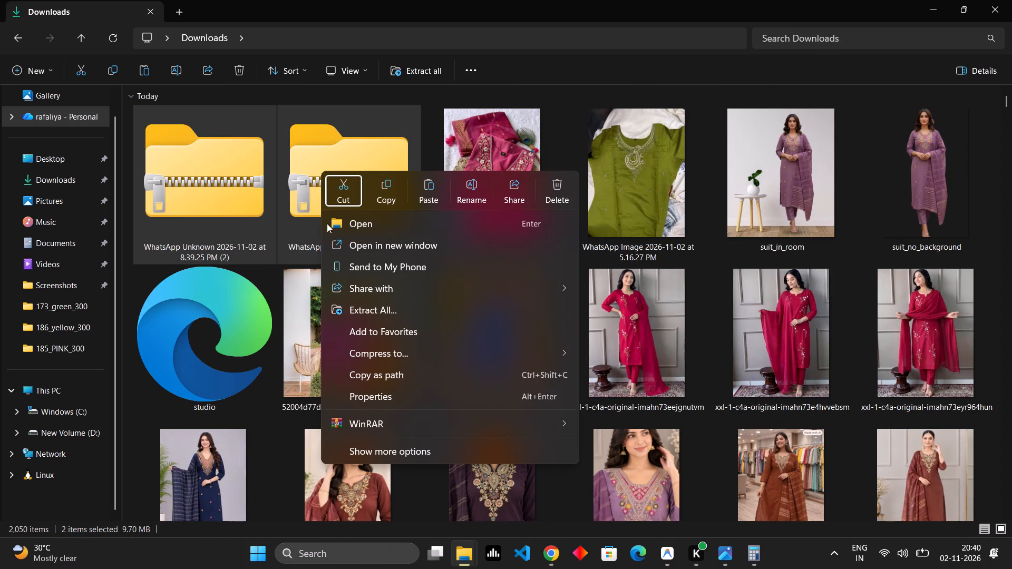
left_click(553, 185)
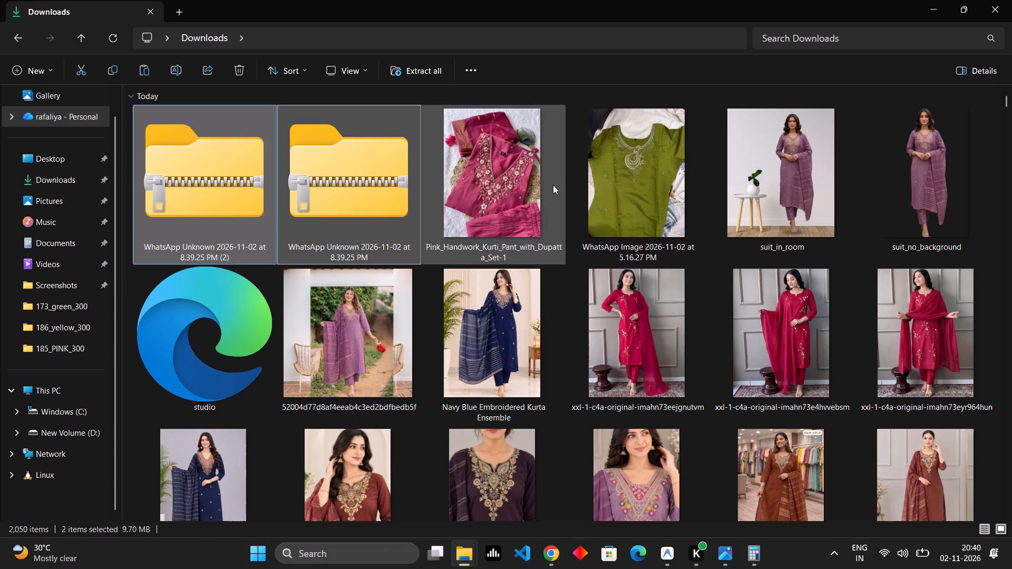
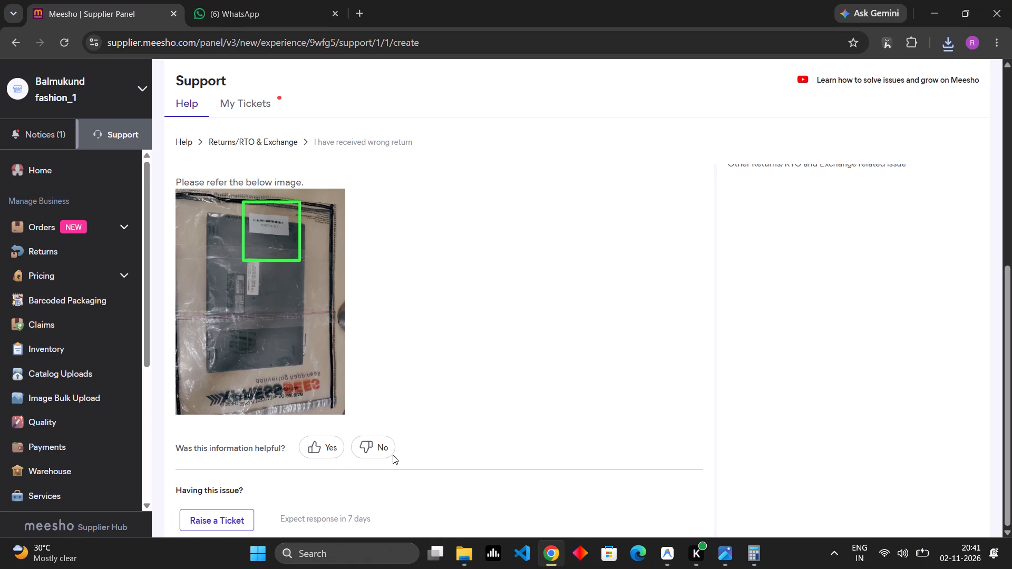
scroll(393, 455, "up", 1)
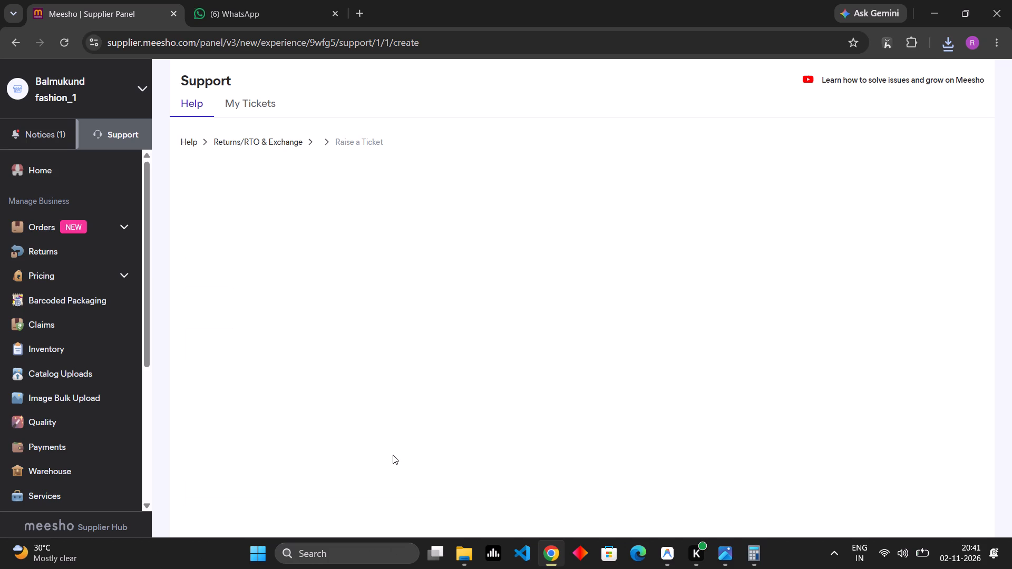
scroll(393, 455, "down", 1)
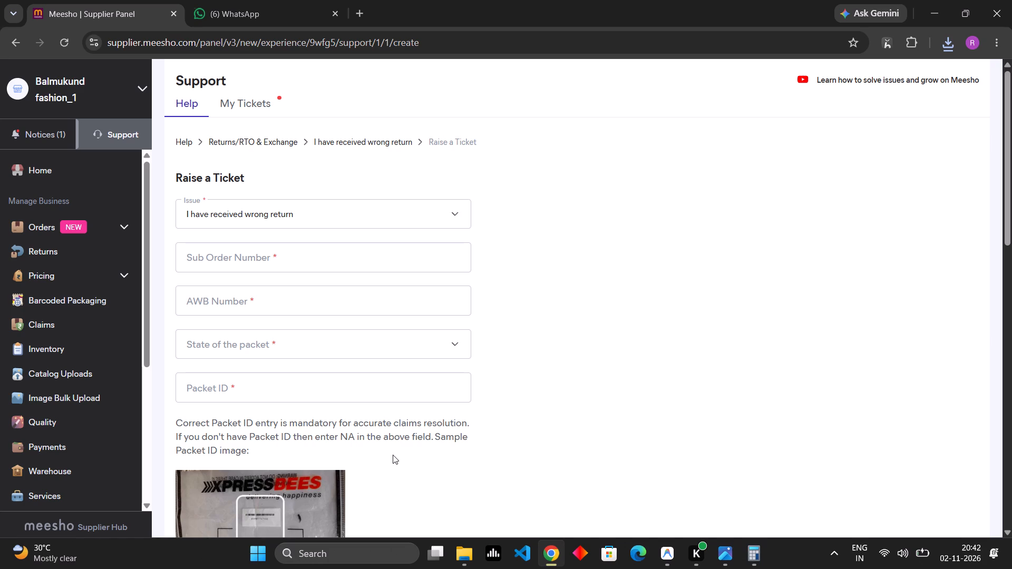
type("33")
left_click(345, 273)
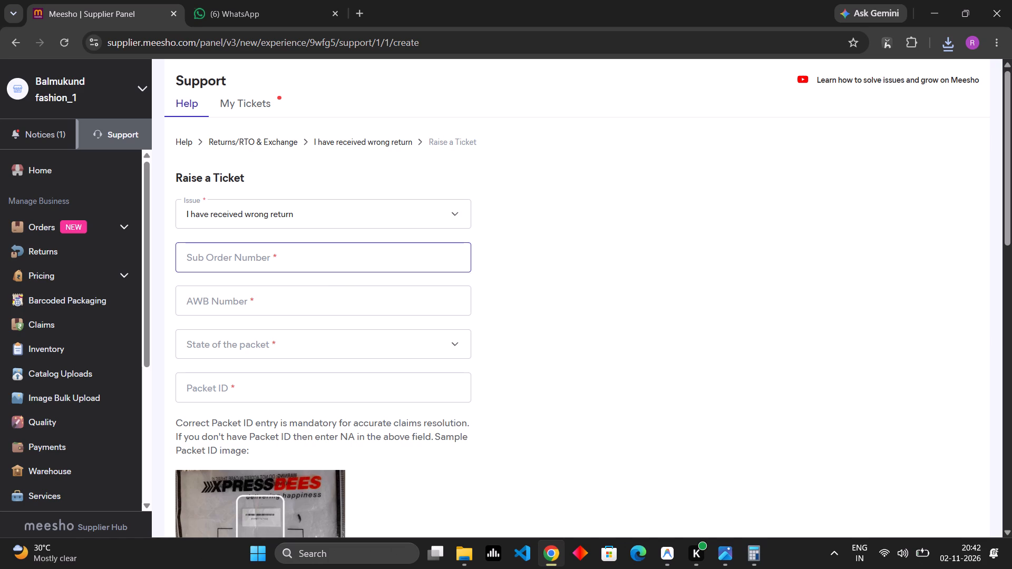
left_click(353, 262)
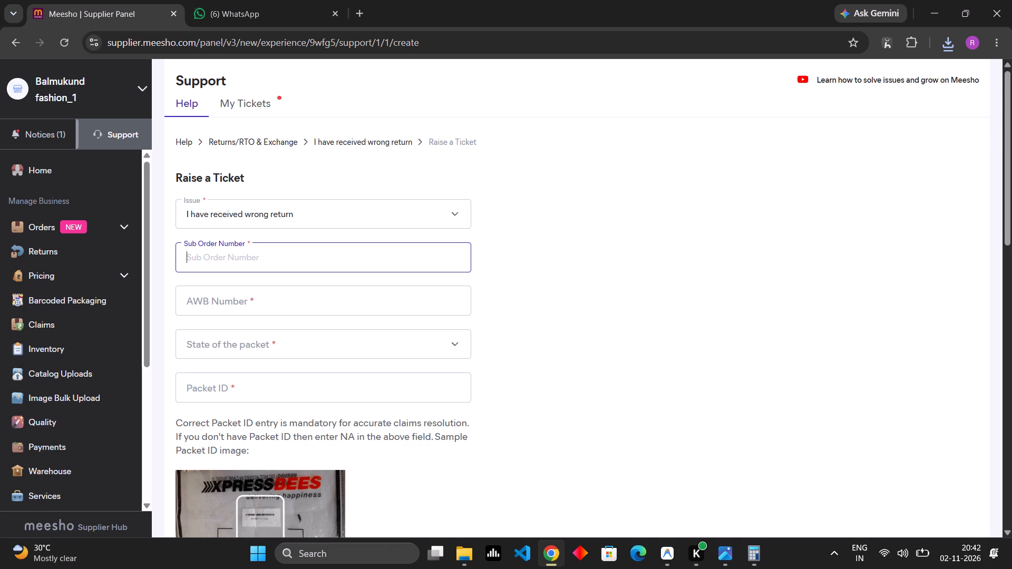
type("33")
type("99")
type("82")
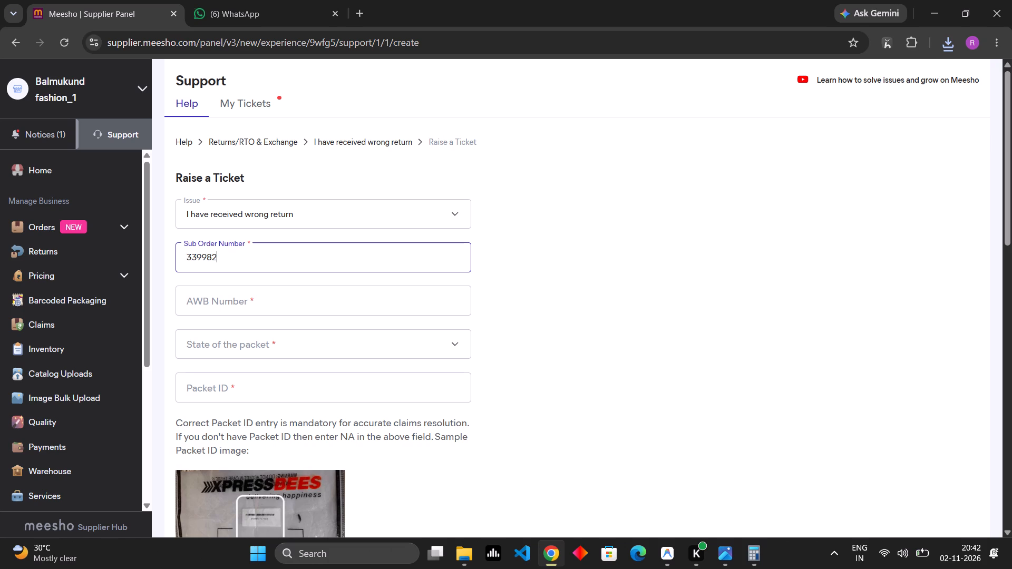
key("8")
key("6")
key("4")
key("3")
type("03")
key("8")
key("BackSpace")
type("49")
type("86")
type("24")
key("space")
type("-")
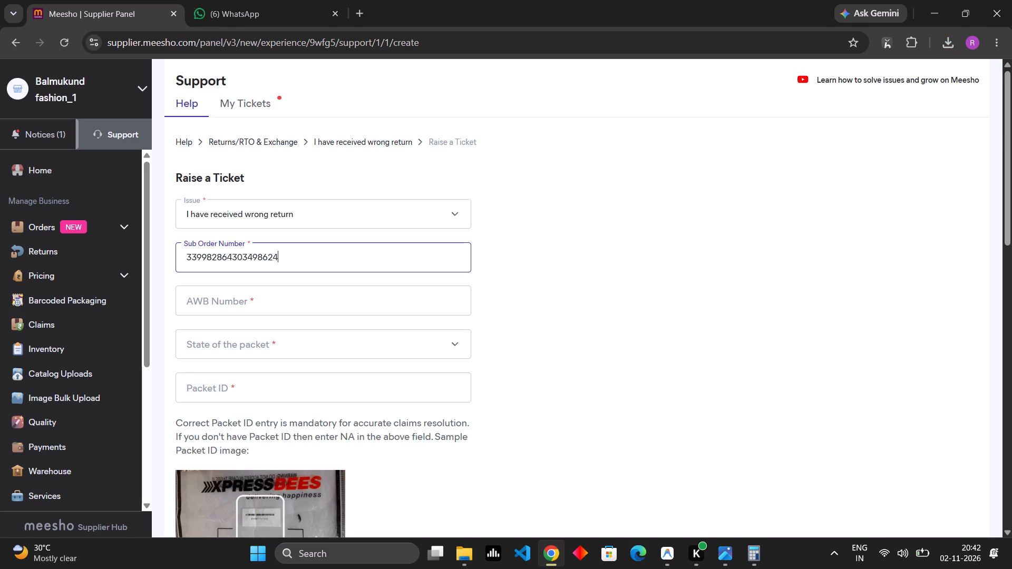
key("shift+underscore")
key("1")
left_click(329, 300)
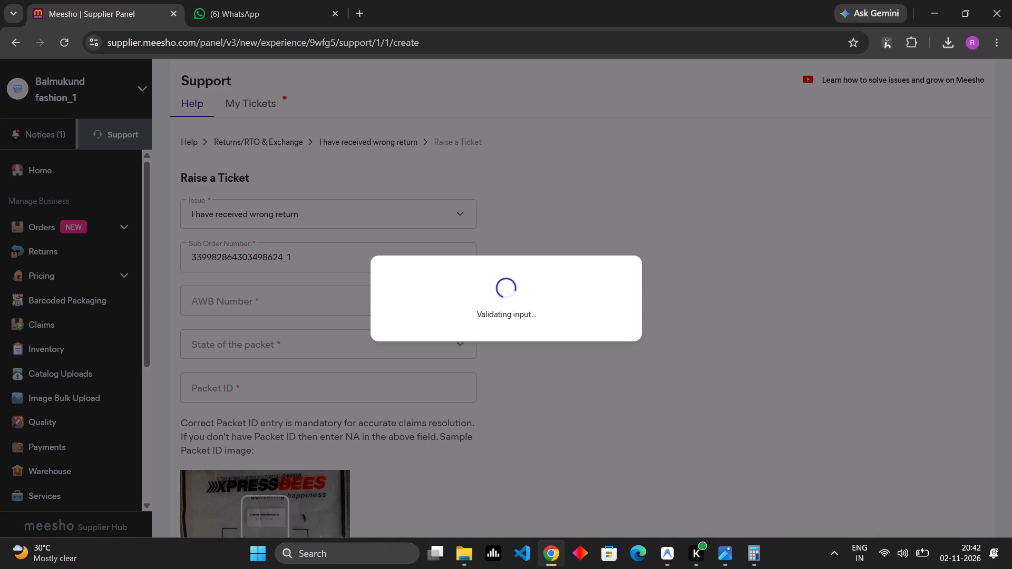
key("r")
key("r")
left_click(305, 302)
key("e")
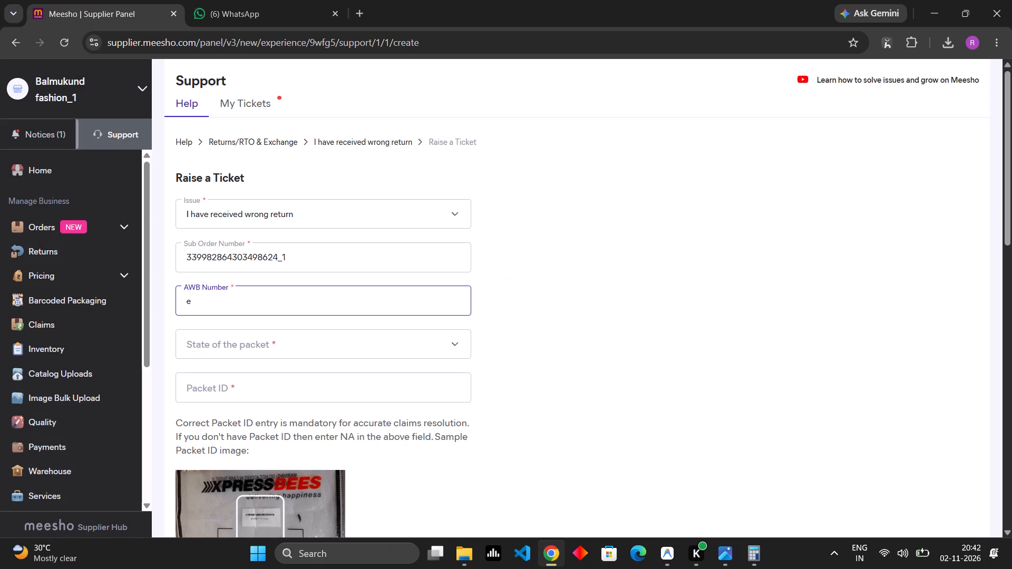
key("BackSpace")
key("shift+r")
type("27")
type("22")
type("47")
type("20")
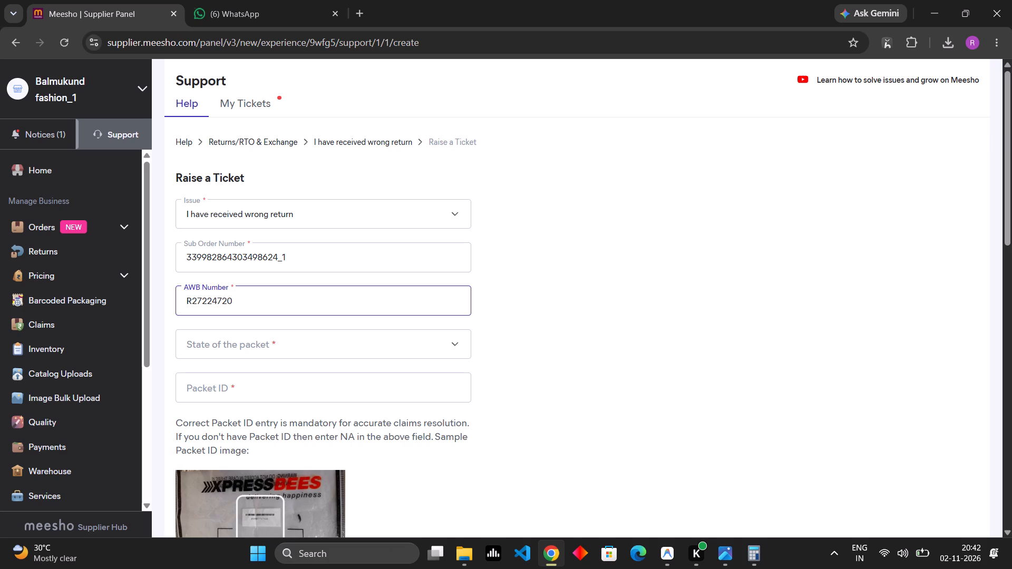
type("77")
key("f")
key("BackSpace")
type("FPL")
Set the state of the packet to Tampered.
left_click(294, 356)
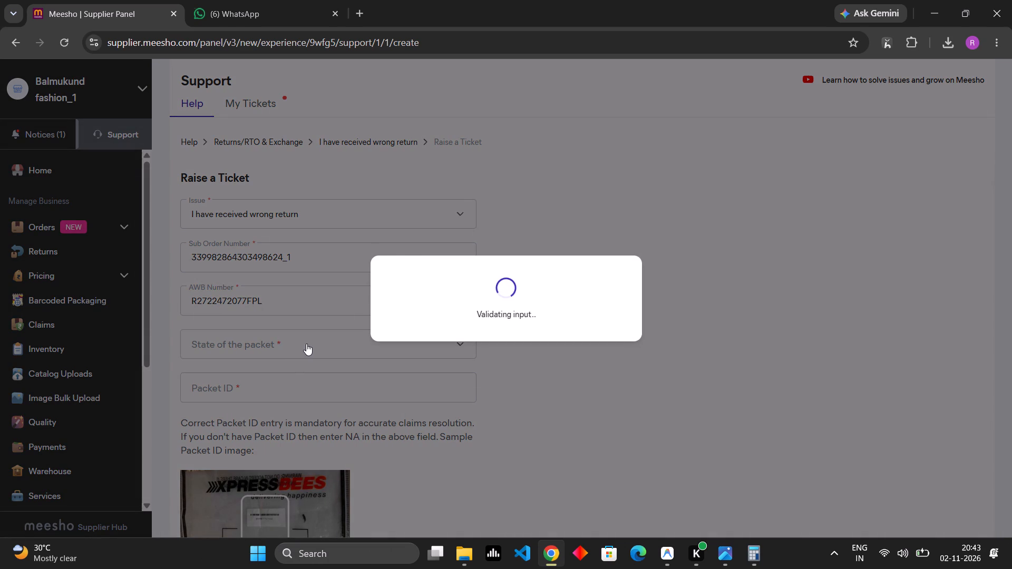
left_click(306, 344)
left_click(284, 392)
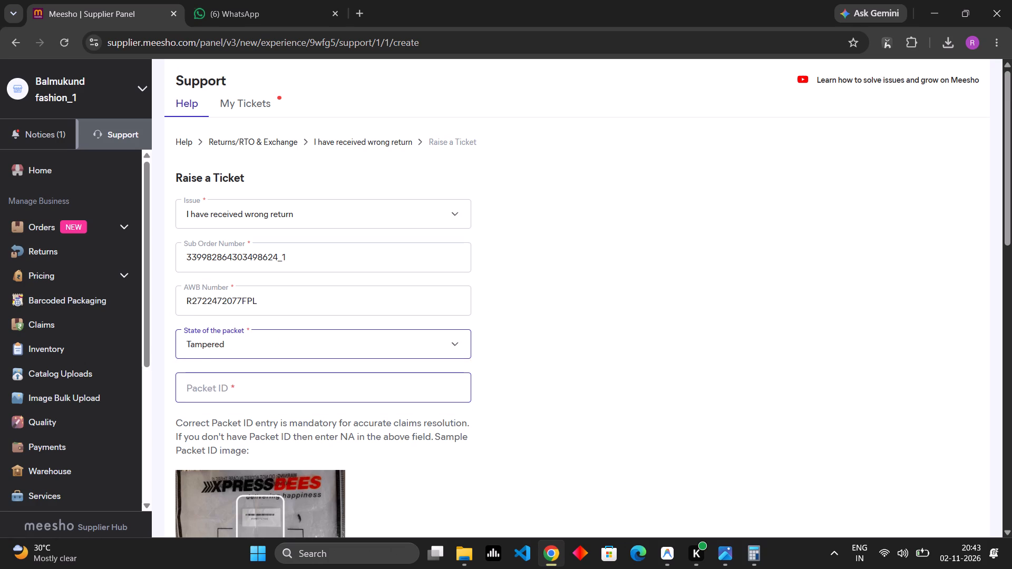
scroll(284, 392, "down", 3)
left_click(309, 245)
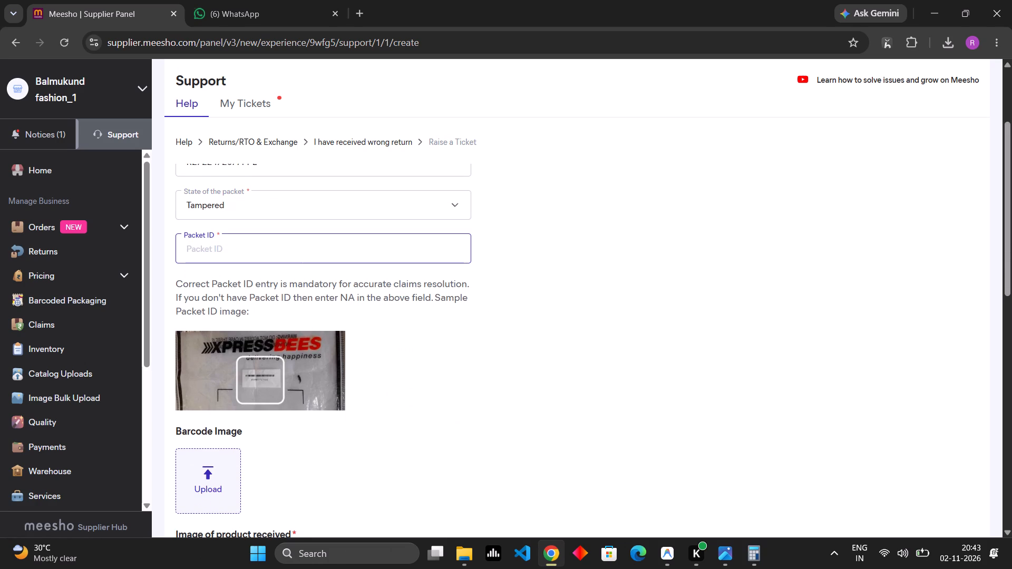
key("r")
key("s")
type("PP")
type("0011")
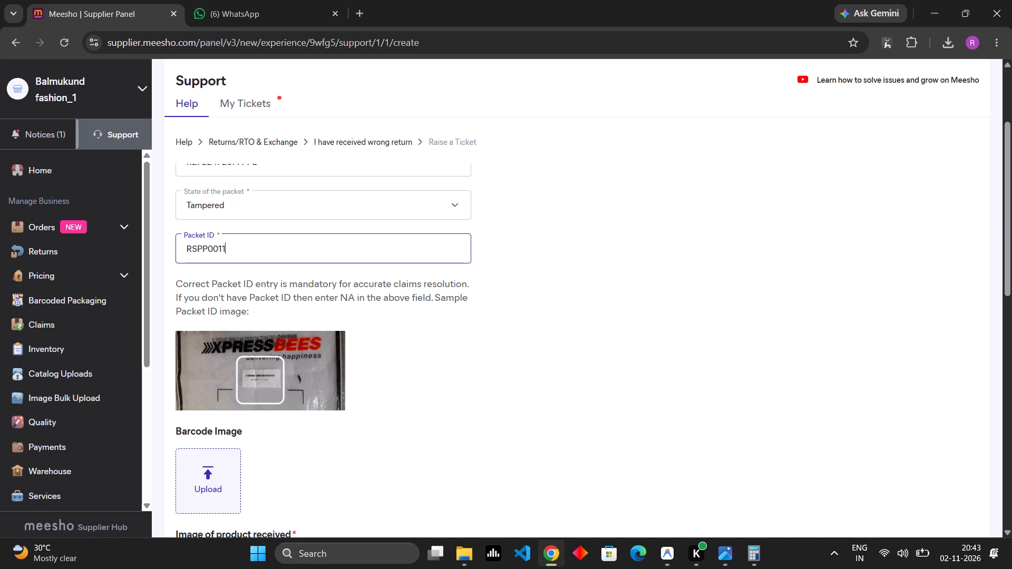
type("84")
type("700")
Upload WhatsApp Image 2026-11-02 at 8.30.12 PM from Downloads as the Barcode Image.
scroll(309, 245, "down", 2)
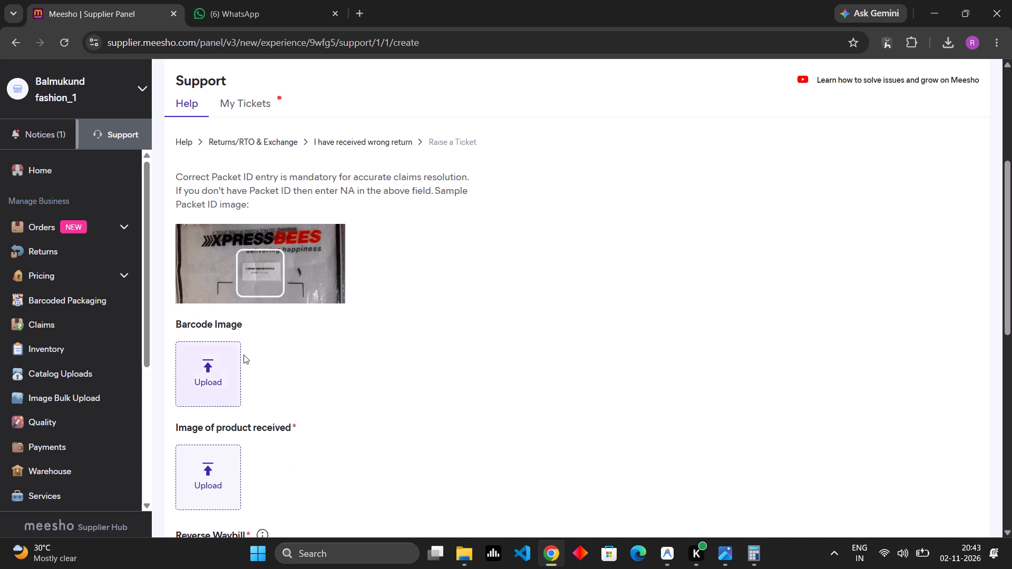
left_click(216, 377)
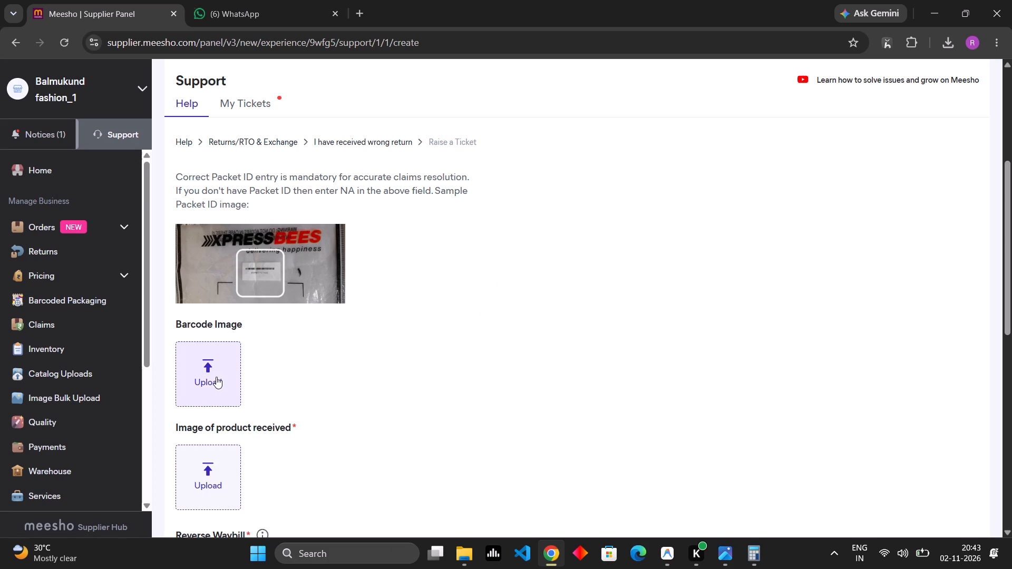
left_click(216, 377)
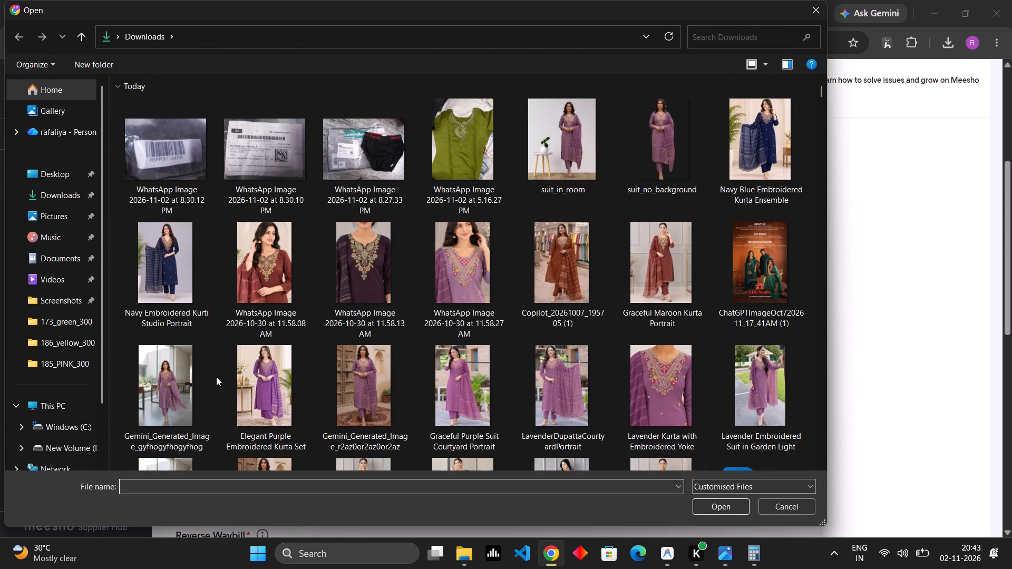
left_click(168, 195)
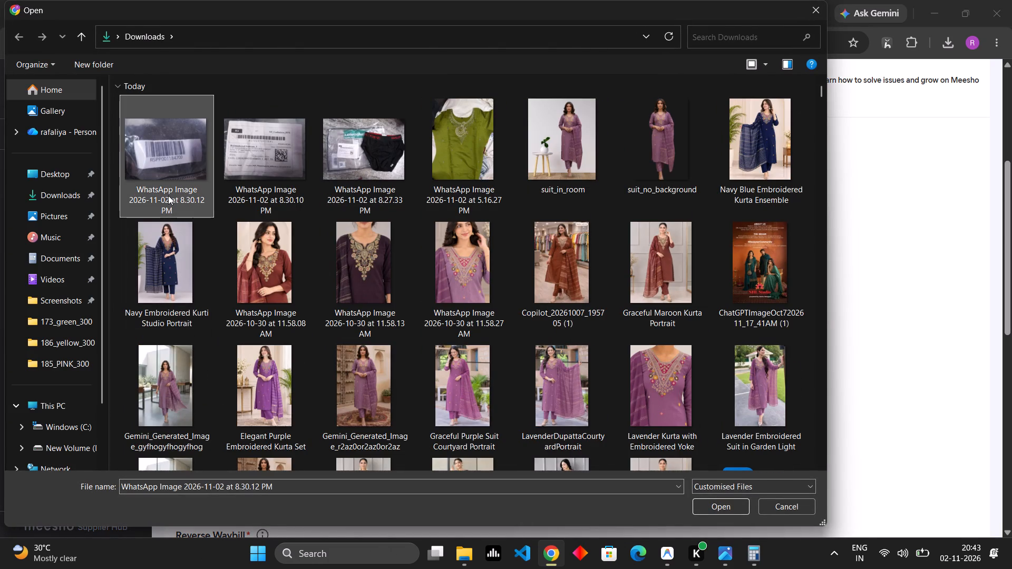
key("Return")
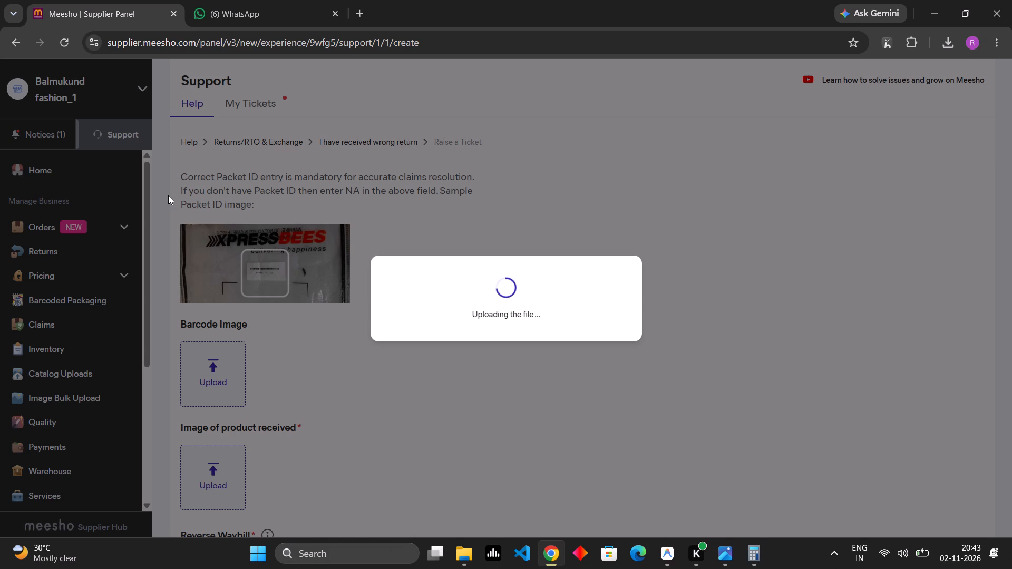
Upload WhatsApp Image 2026-11-02 at 8.27.33 PM from Downloads as the Image of product received.
scroll(168, 195, "down", 5)
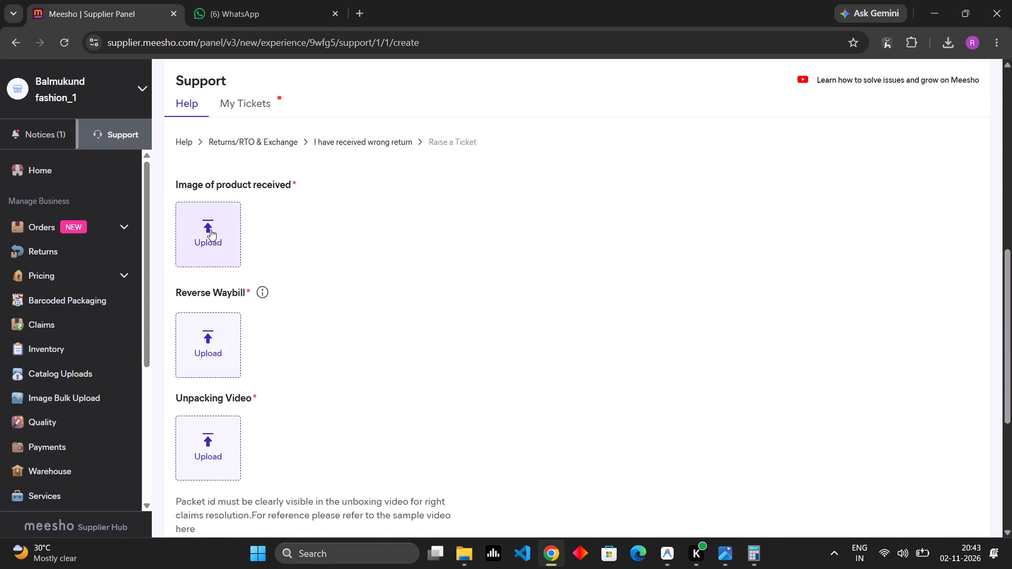
left_click(210, 229)
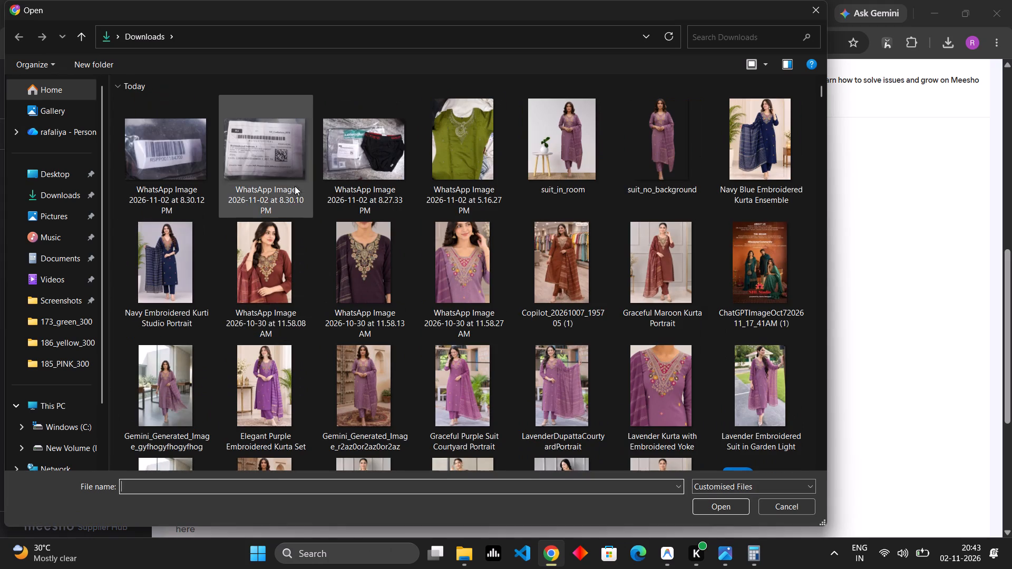
left_click(340, 166)
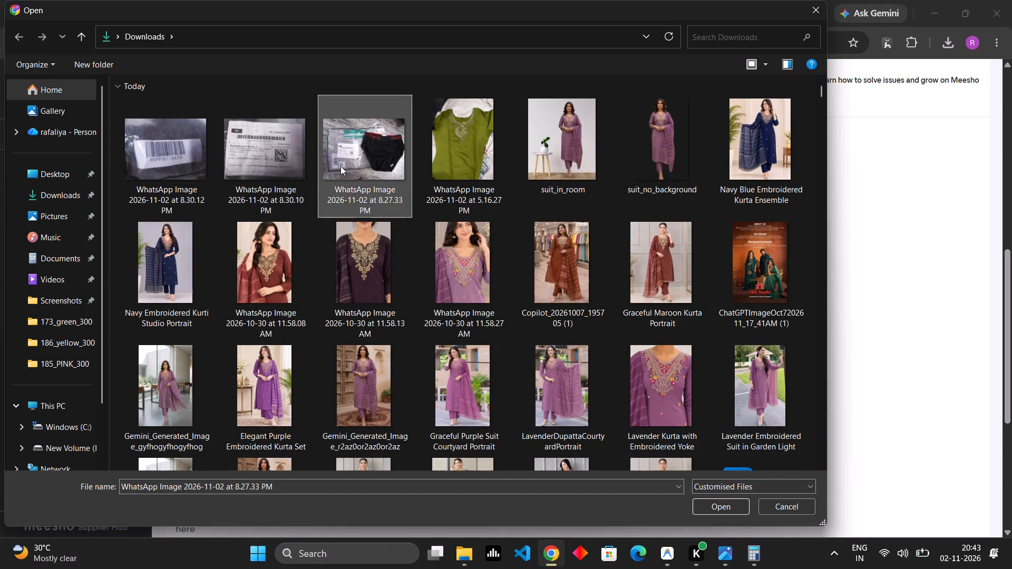
key("Return")
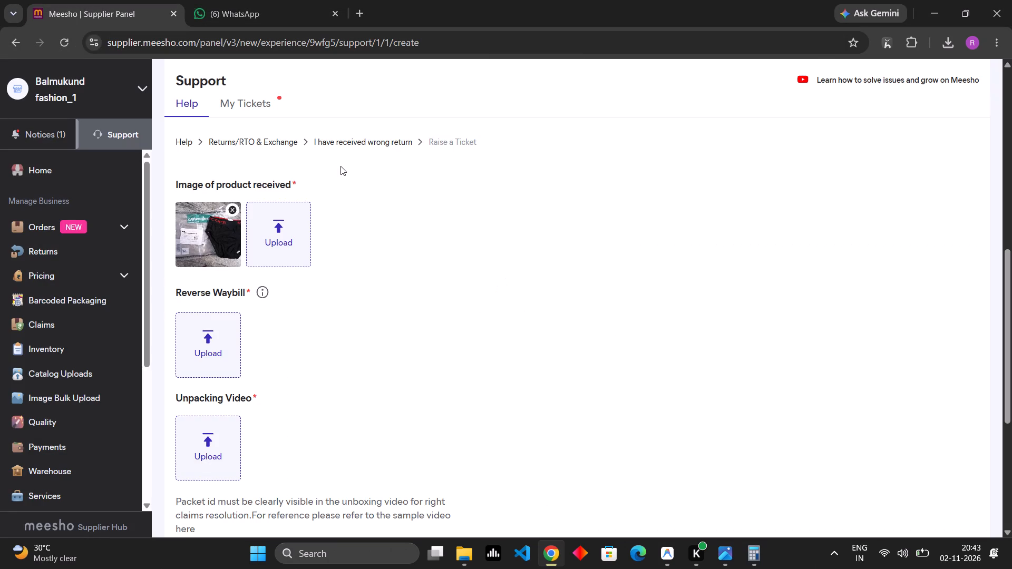
Upload WhatsApp Image 2026-11-02 at 8.30.10 PM from Downloads as the Reverse Waybill.
scroll(340, 166, "down", 1)
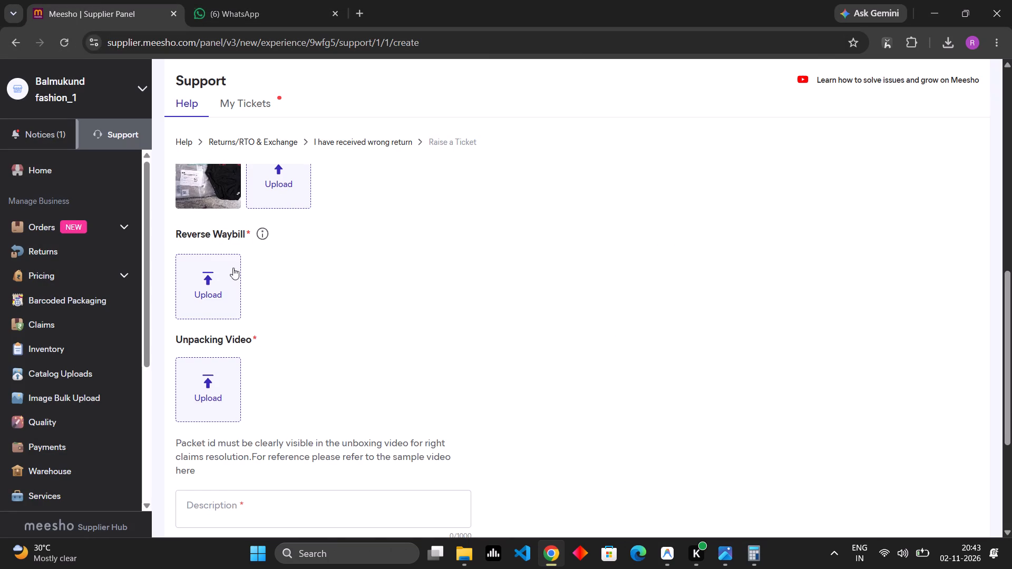
left_click(213, 276)
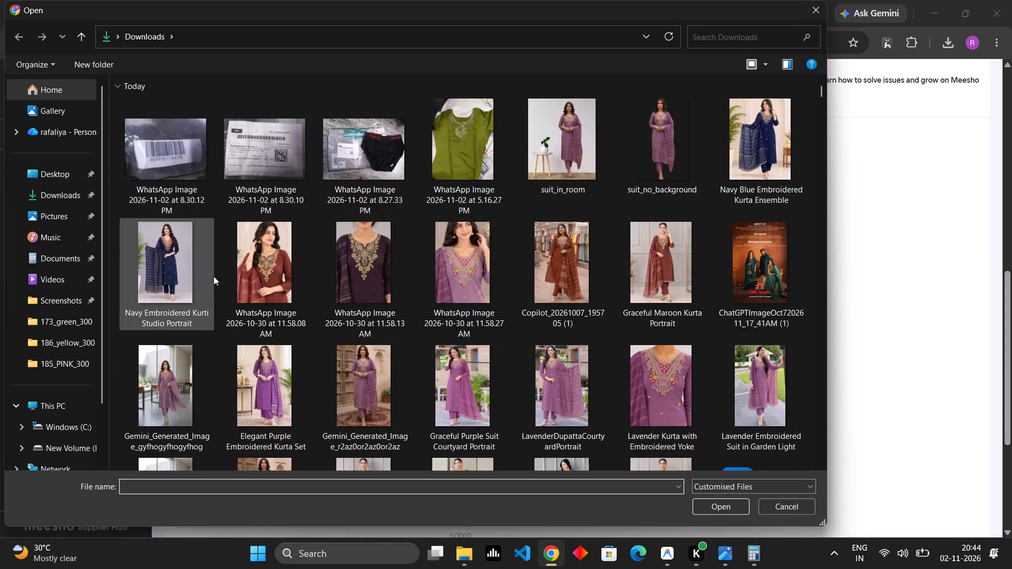
left_click(268, 187)
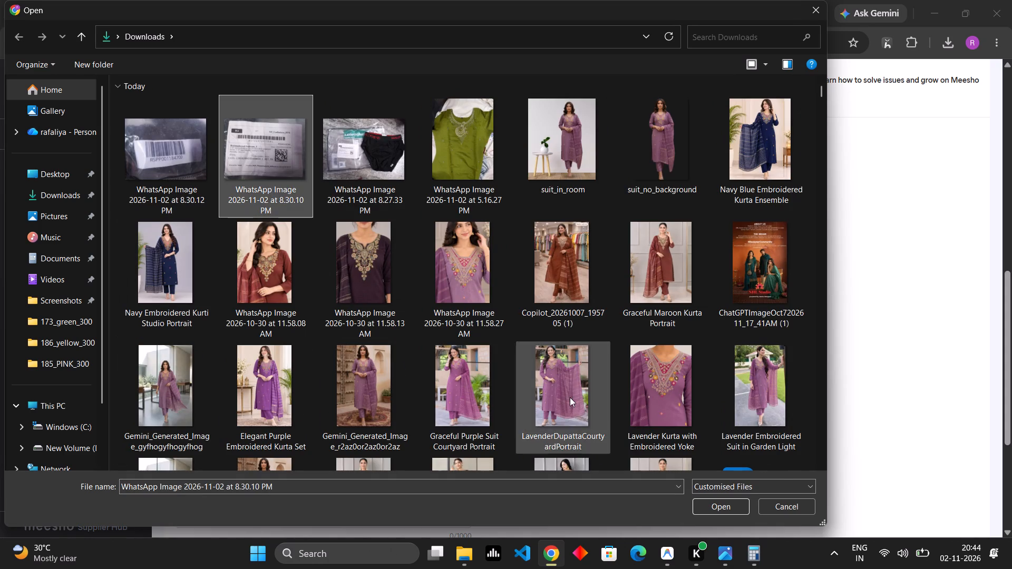
left_click(708, 505)
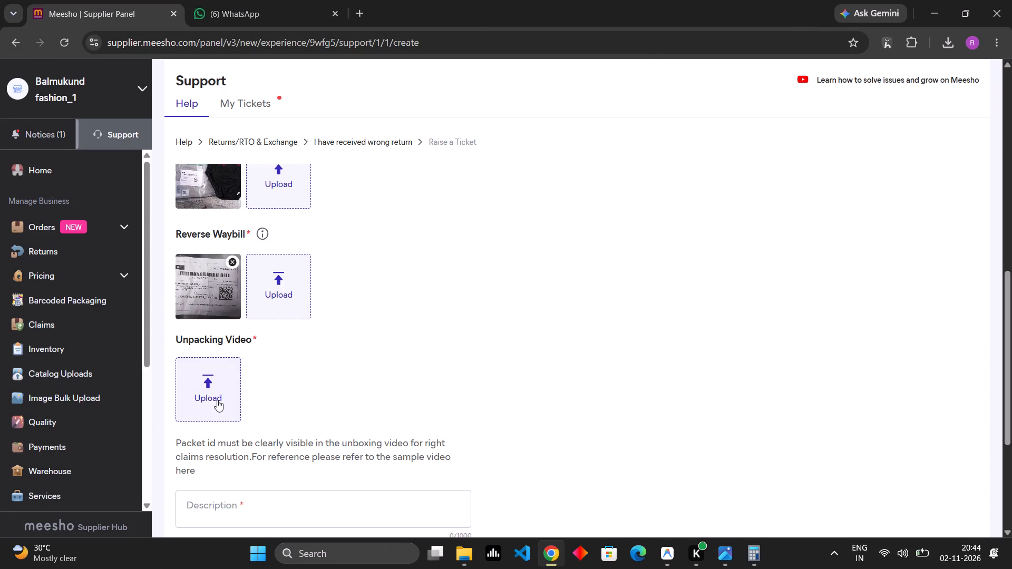
Upload WhatsApp Video 2026-11-02 at 8.30.01 PM from Downloads as the Unpacking Video.
left_click(214, 391)
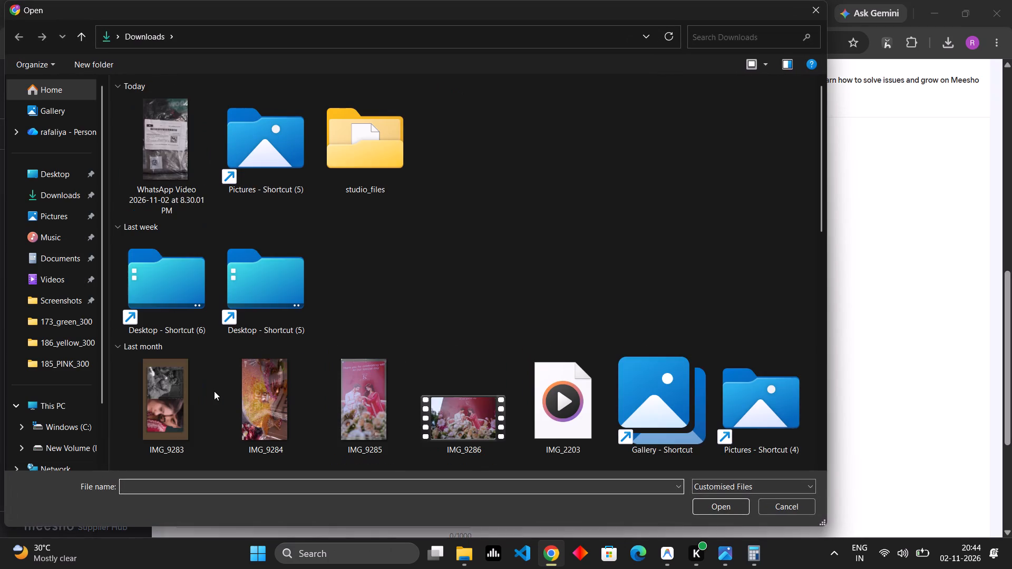
left_click(120, 155)
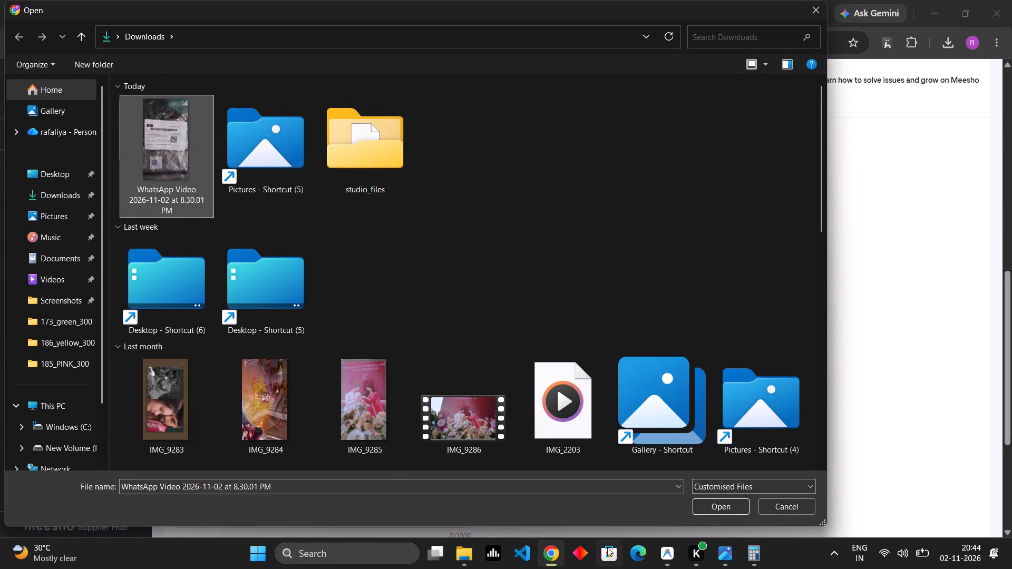
left_click(730, 516)
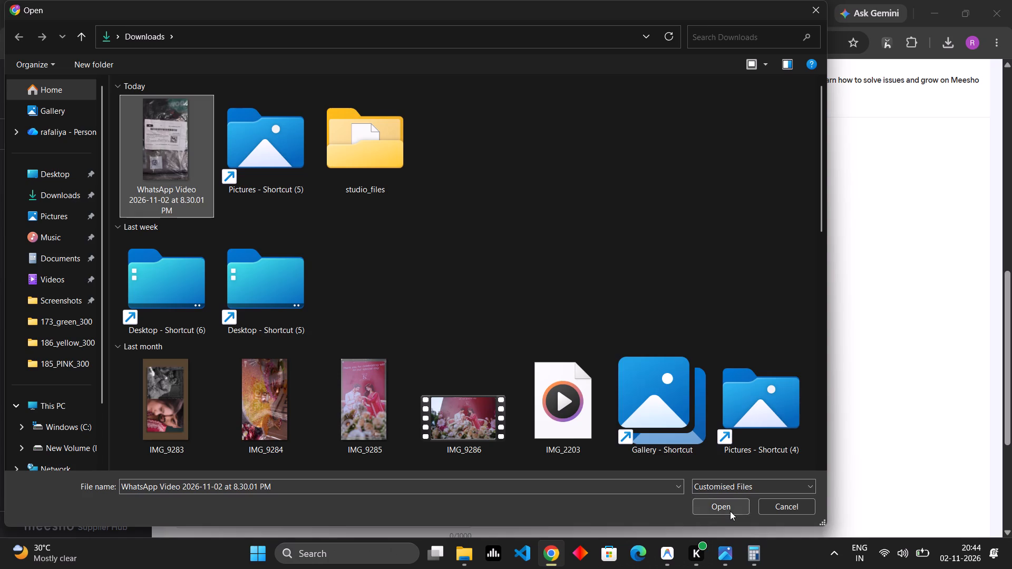
left_click(730, 511)
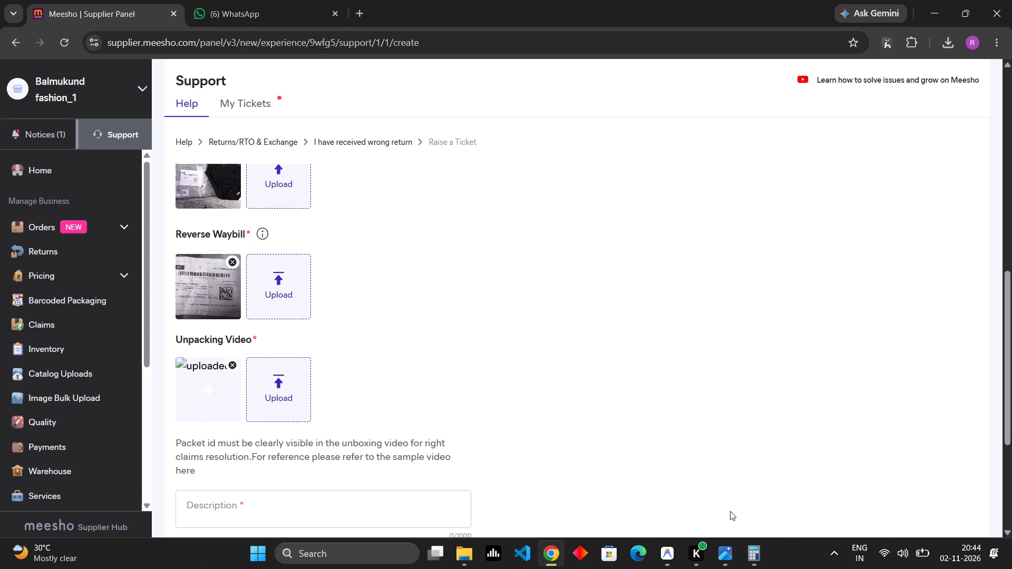
scroll(730, 511, "down", 2)
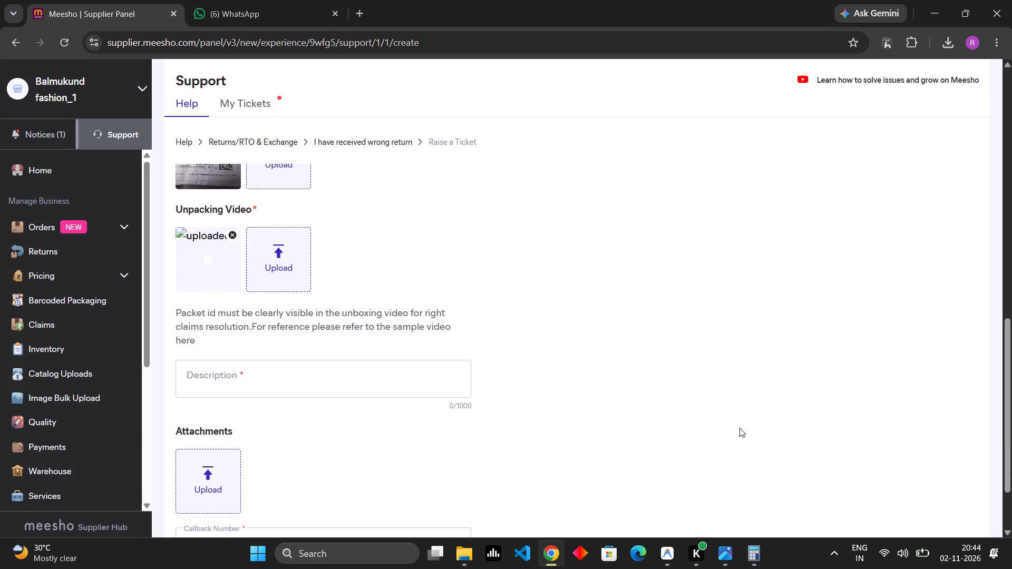
Begin the ticket description with "HELLO DEAR TEAM, I HAVE A RECIEVED".
left_click(332, 374)
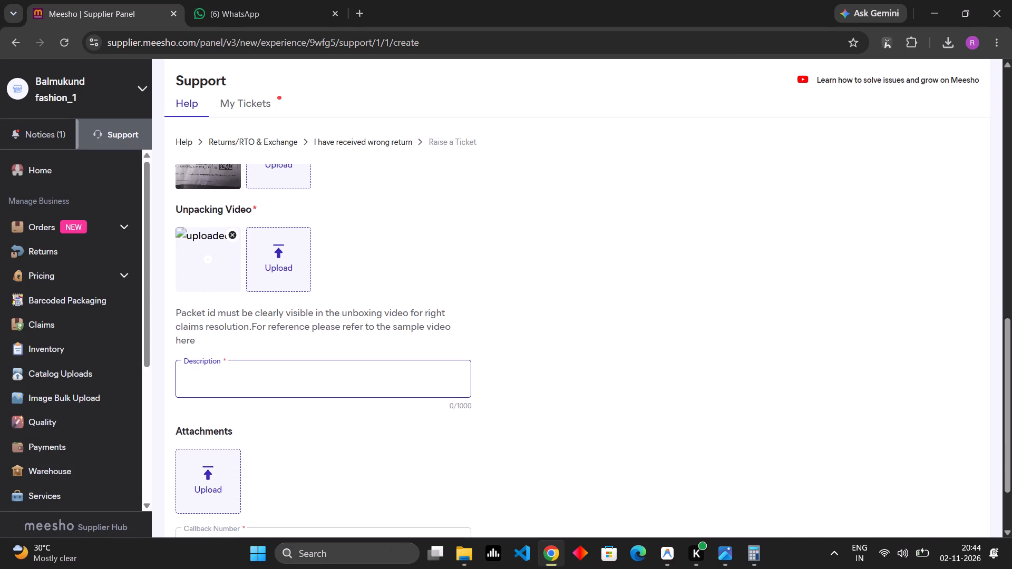
left_click(332, 374)
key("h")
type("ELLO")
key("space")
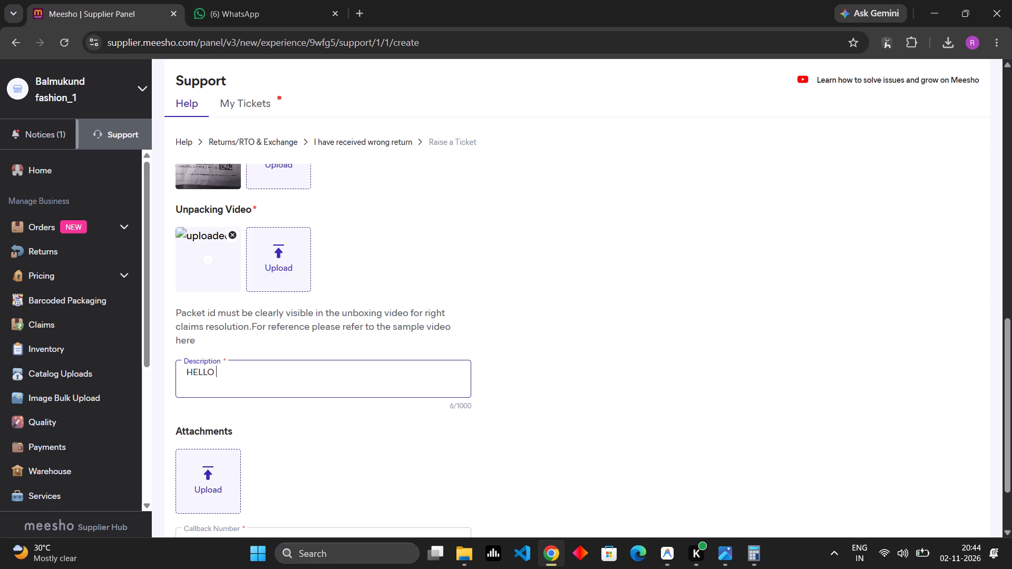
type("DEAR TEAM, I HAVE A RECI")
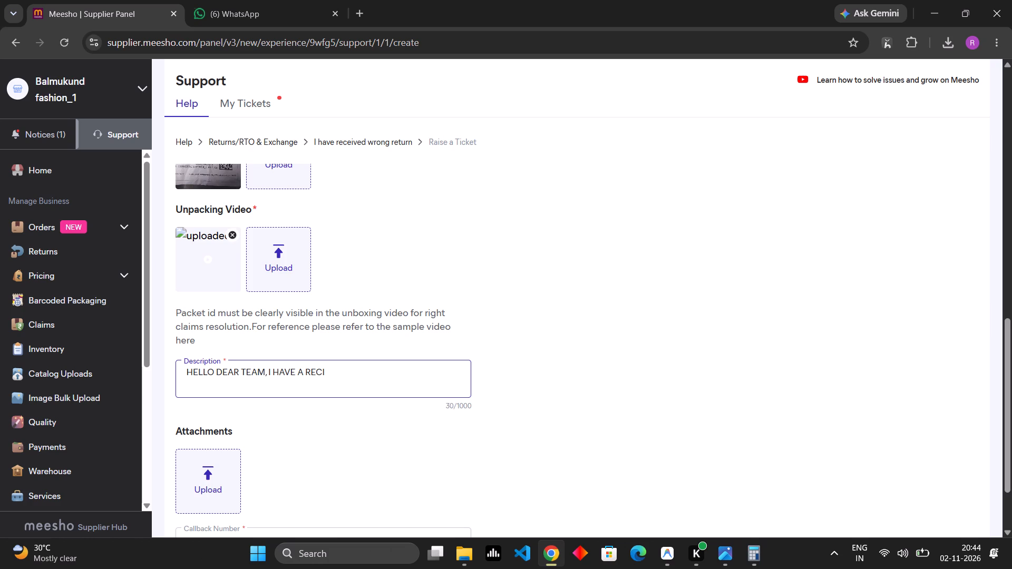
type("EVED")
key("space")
Complete the ticket description by adding "WRONG COSTUMER RETURN......." after the existing text.
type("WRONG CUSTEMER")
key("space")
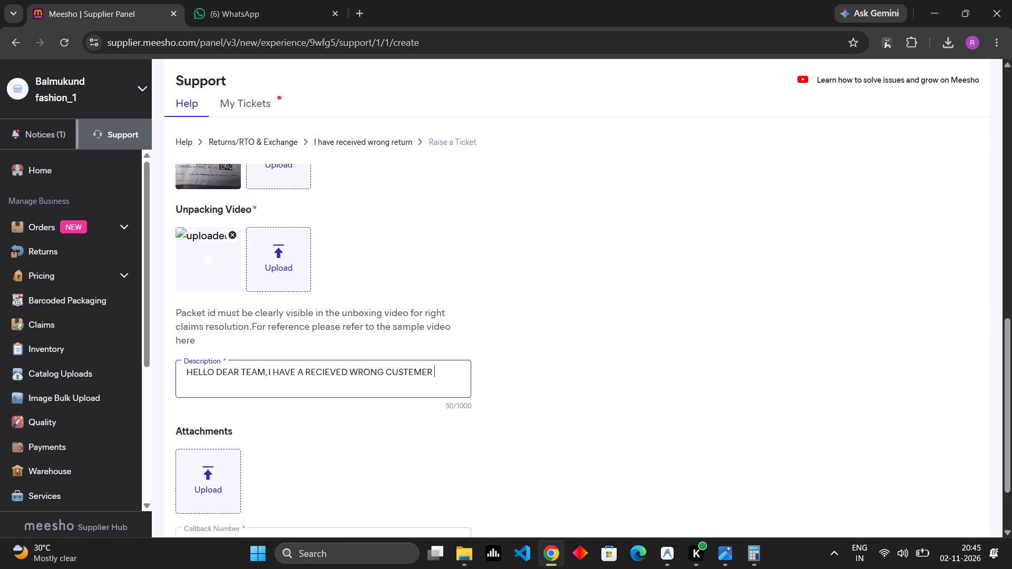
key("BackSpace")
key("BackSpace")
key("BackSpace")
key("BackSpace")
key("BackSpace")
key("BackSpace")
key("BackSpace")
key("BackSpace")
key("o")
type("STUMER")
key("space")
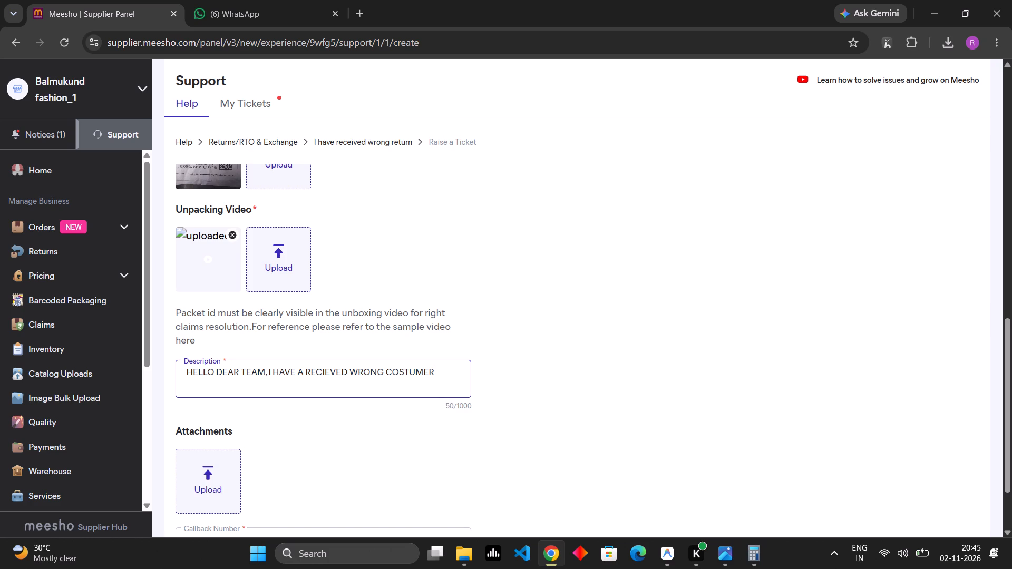
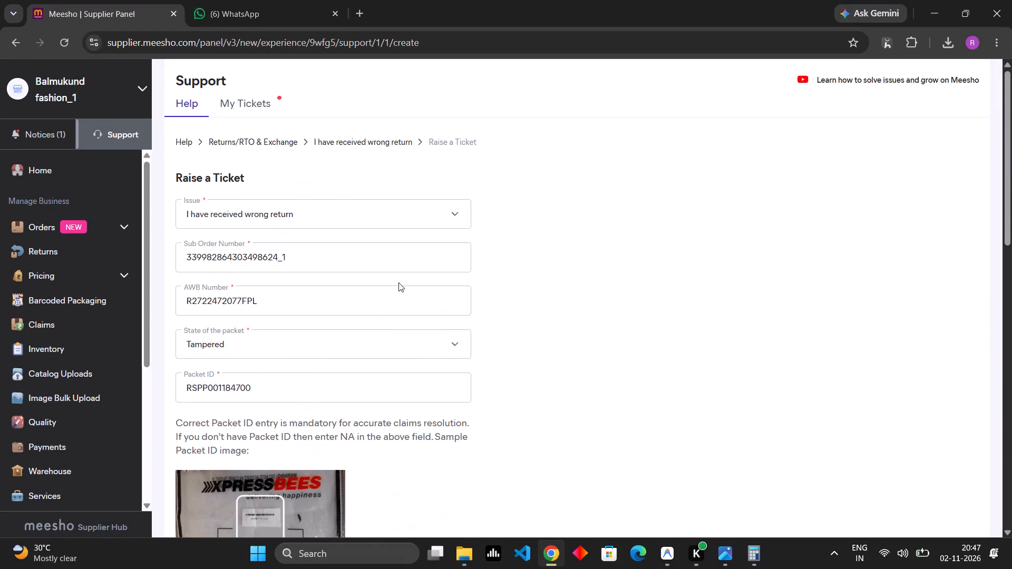
Submit the completed wrong-return support ticket after going through its filled-in packet details, description and callback number.
scroll(398, 282, "down", 1)
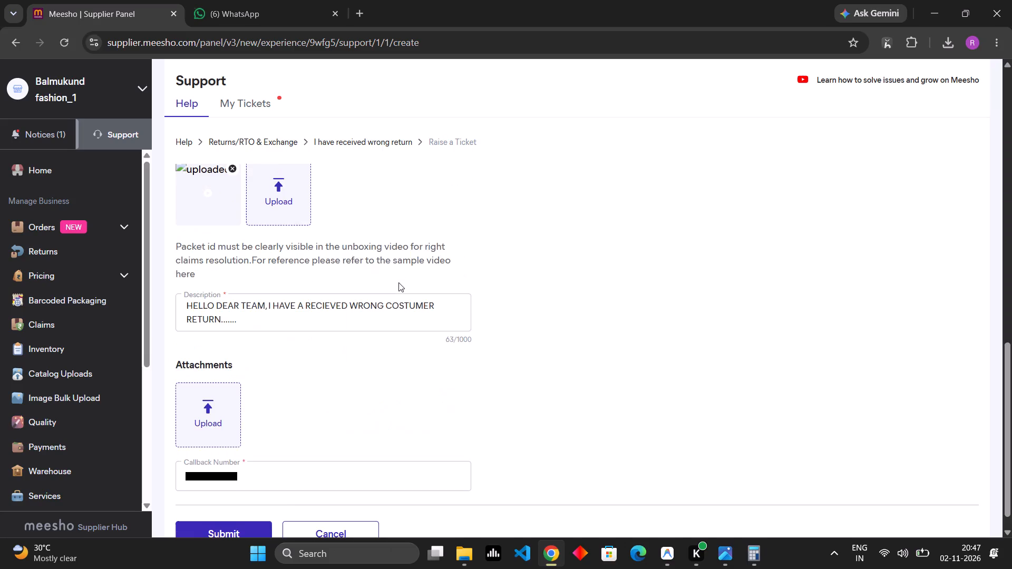
scroll(398, 282, "down", 2)
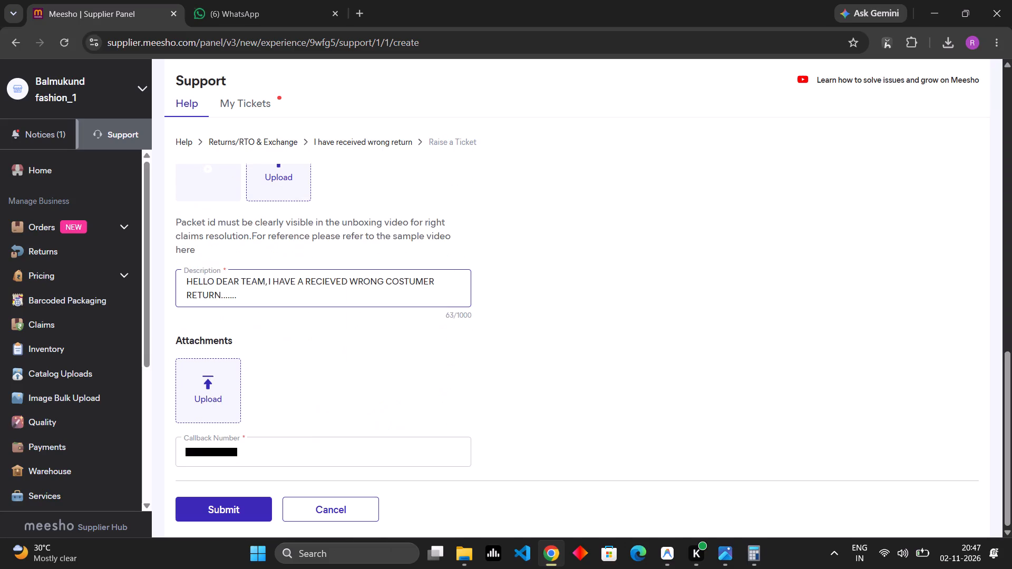
left_click(221, 505)
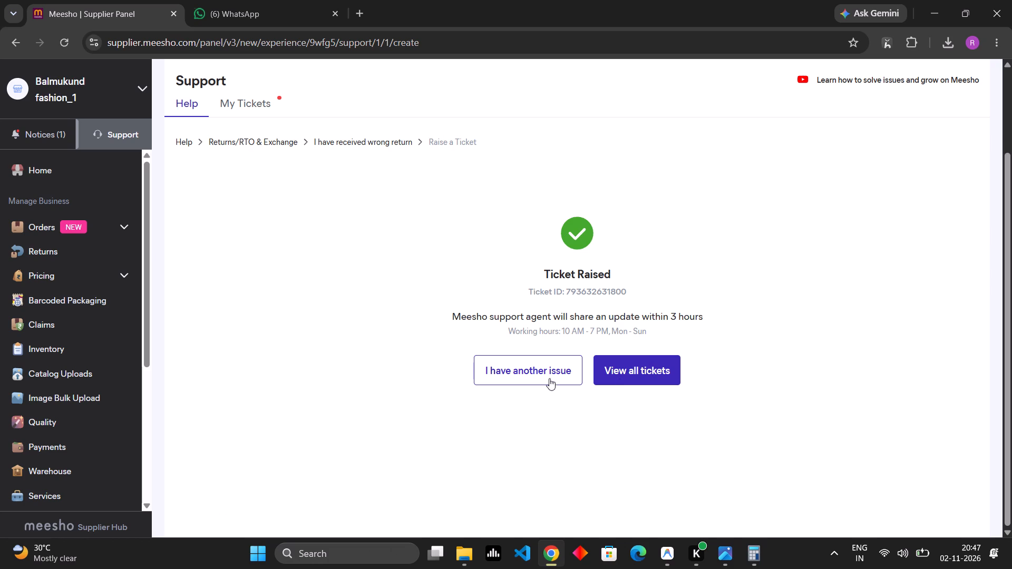
Start another support issue and open the "I have received wrong return" topic under Returns/RTO & Exchange down to its ticket option.
left_click(540, 378)
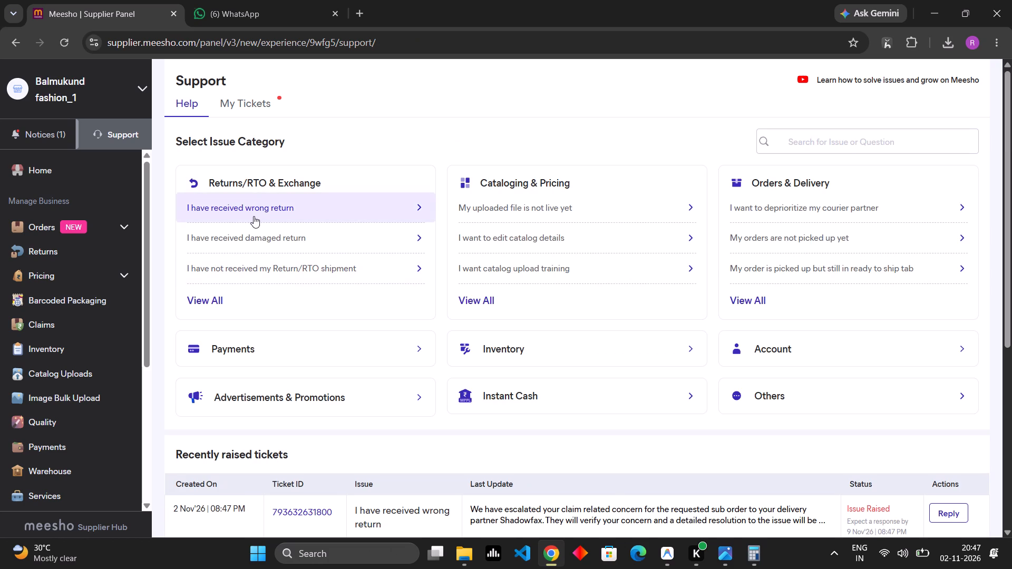
left_click(254, 216)
scroll(223, 344, "down", 6)
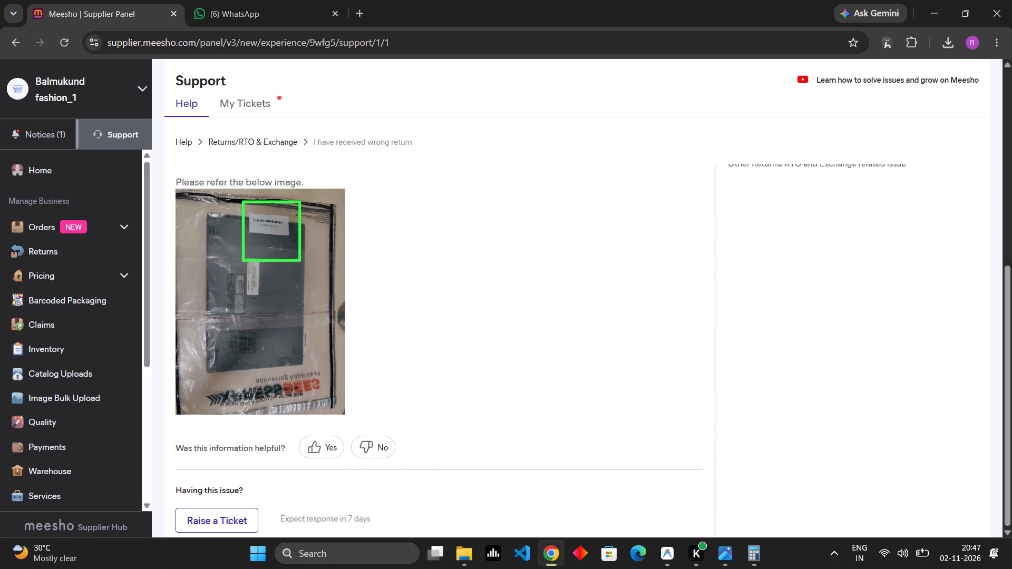
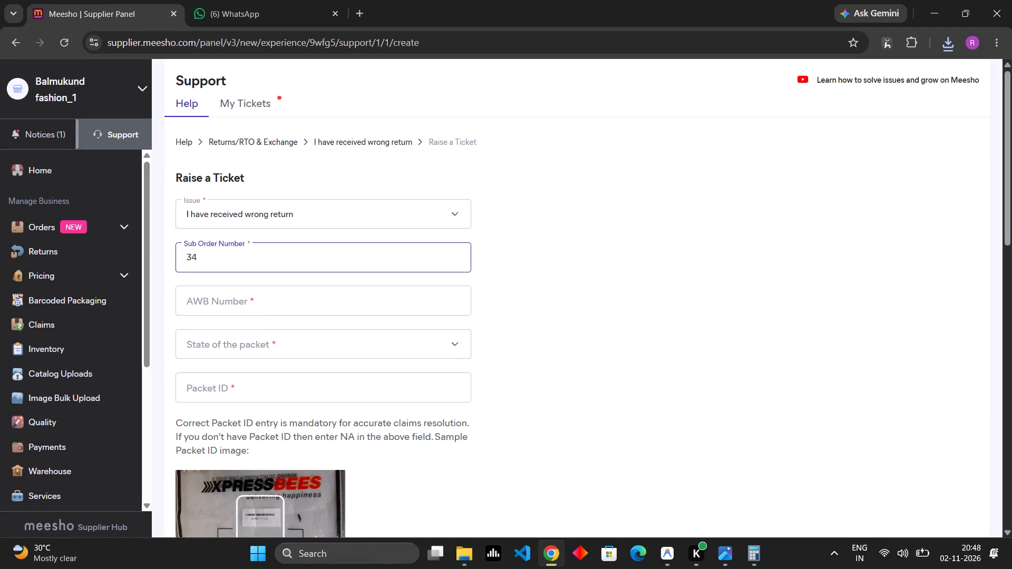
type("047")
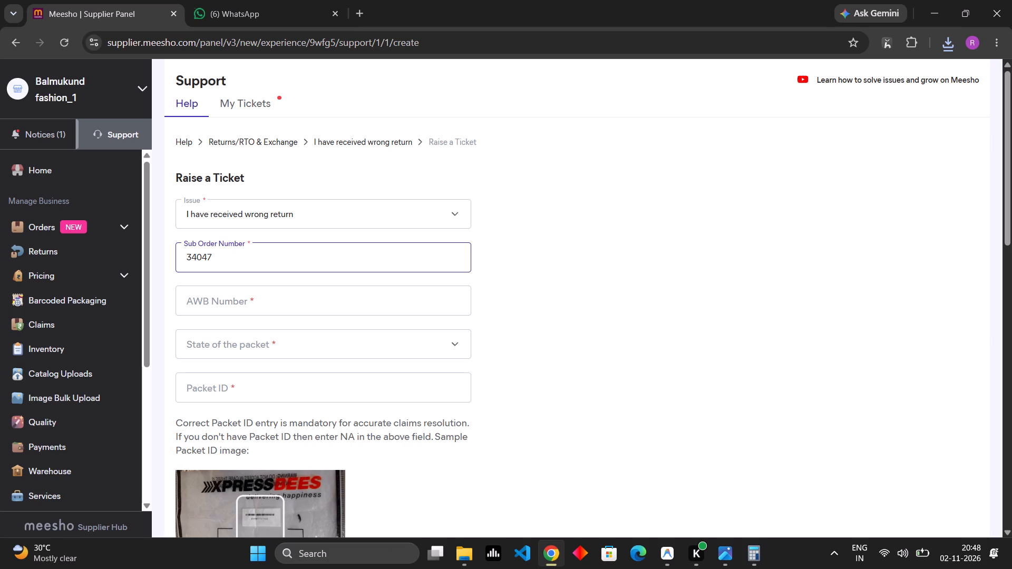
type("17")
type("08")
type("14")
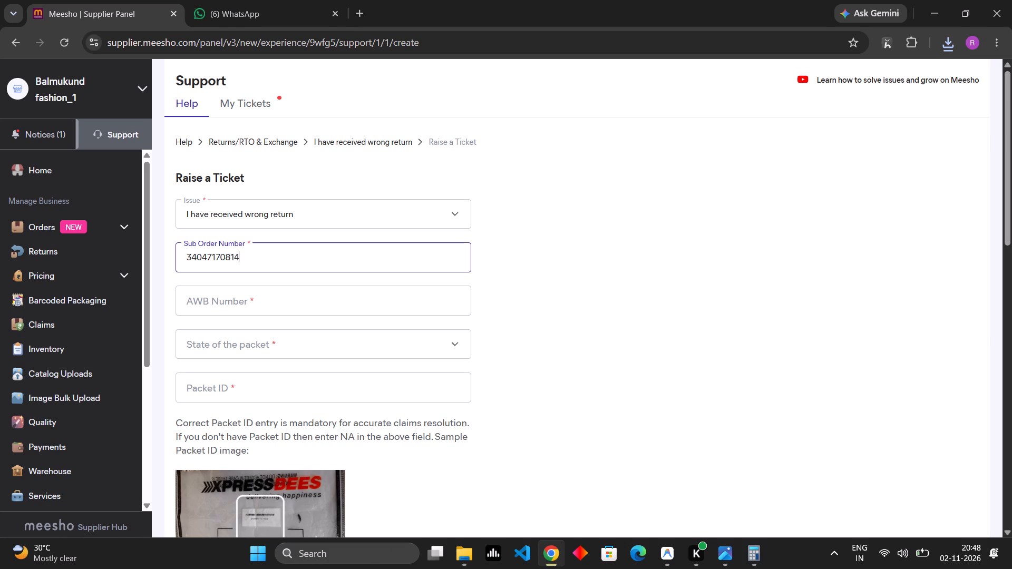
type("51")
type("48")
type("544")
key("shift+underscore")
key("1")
left_click(275, 309)
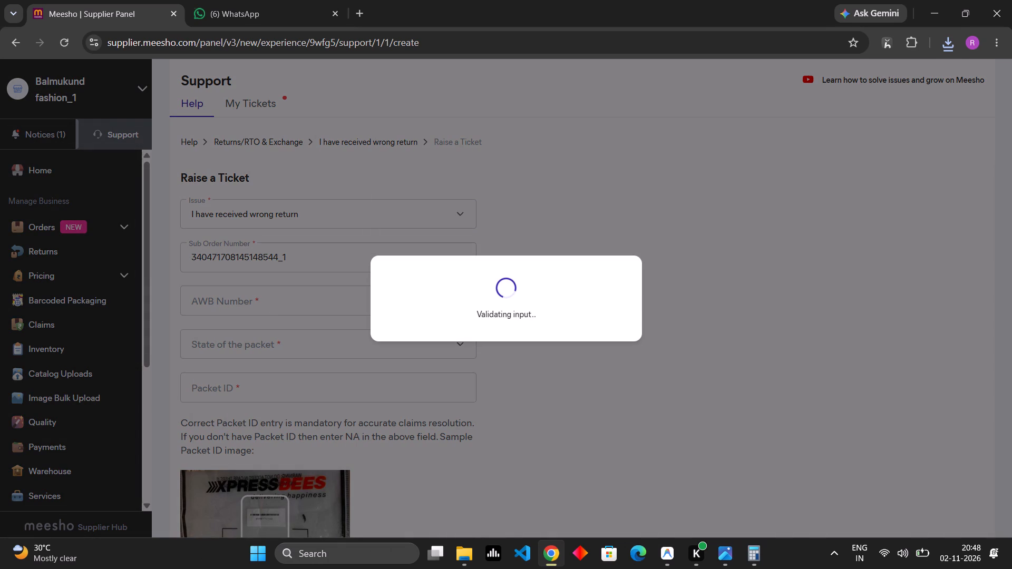
left_click(275, 309)
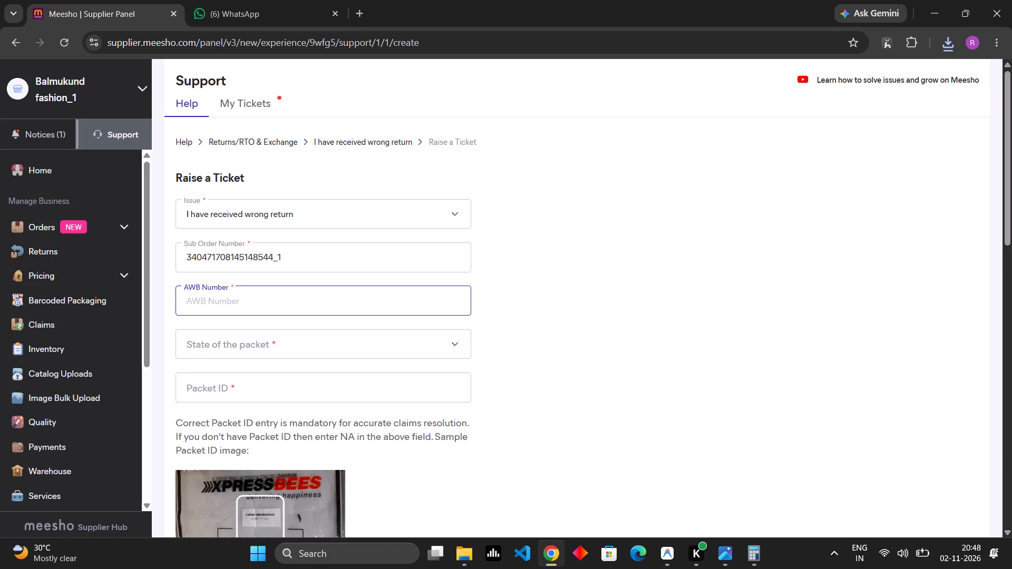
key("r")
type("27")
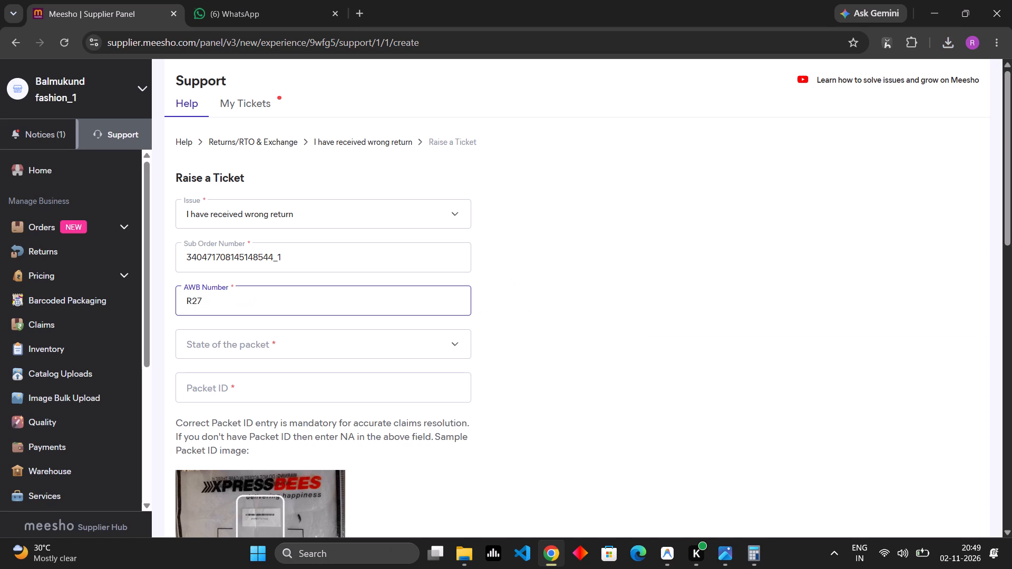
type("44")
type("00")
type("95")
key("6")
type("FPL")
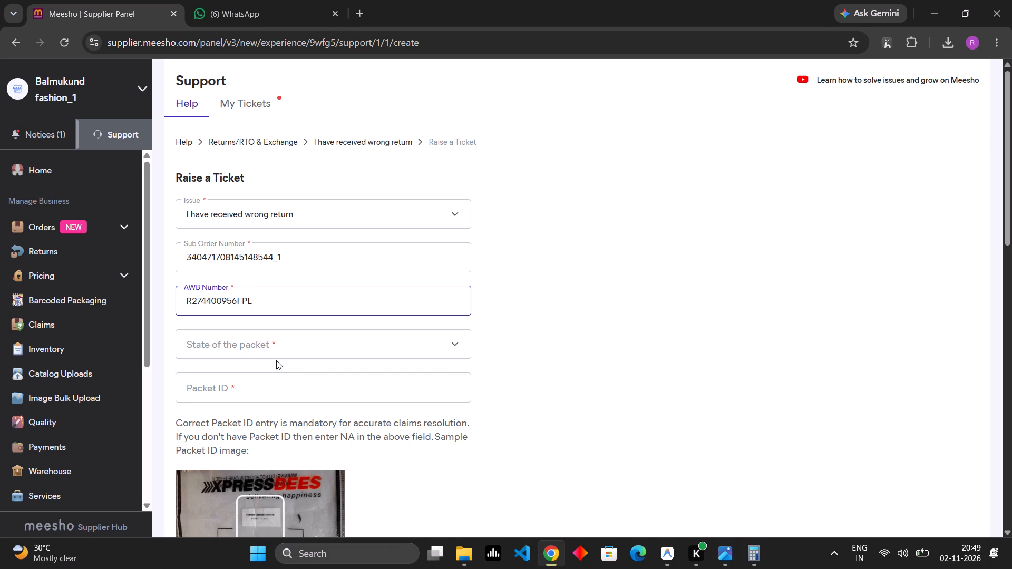
left_click(282, 351)
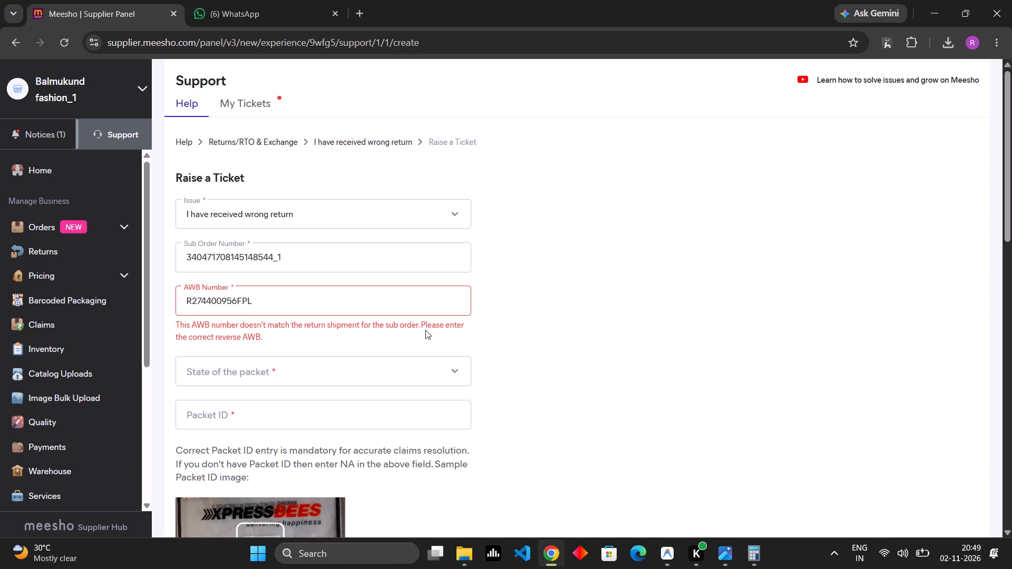
left_click(368, 328)
Copy the sub order number from the ticket form and open the Returns page.
triple_click(234, 264)
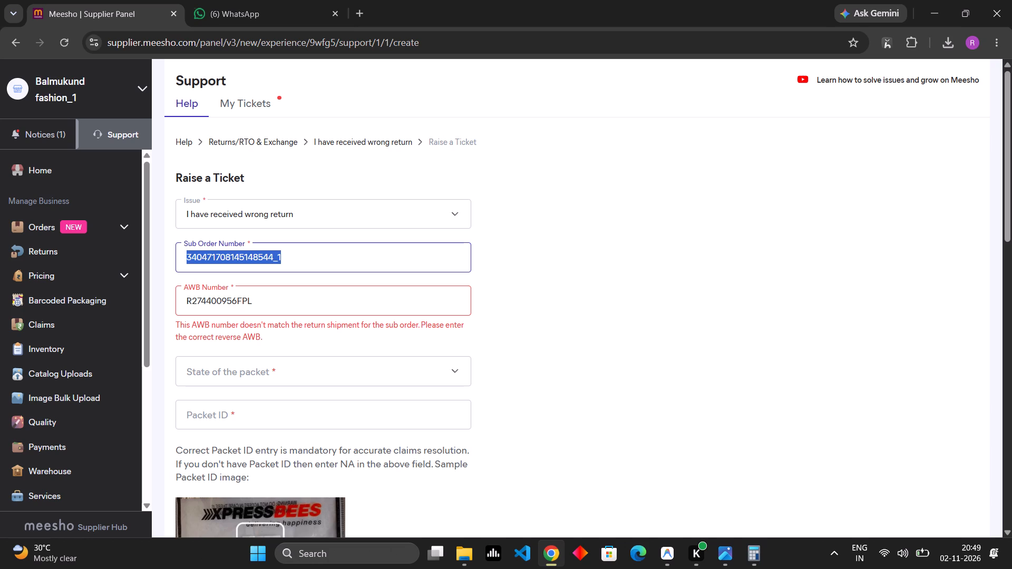
key("ctrl+c")
key("ctrl+c")
left_click(234, 264, "ctrl")
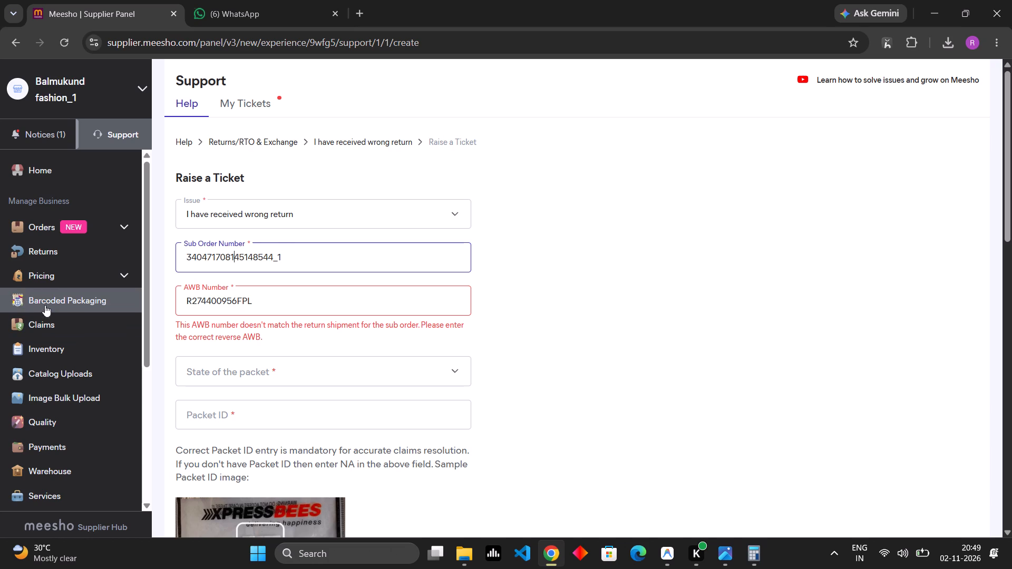
left_click(61, 257)
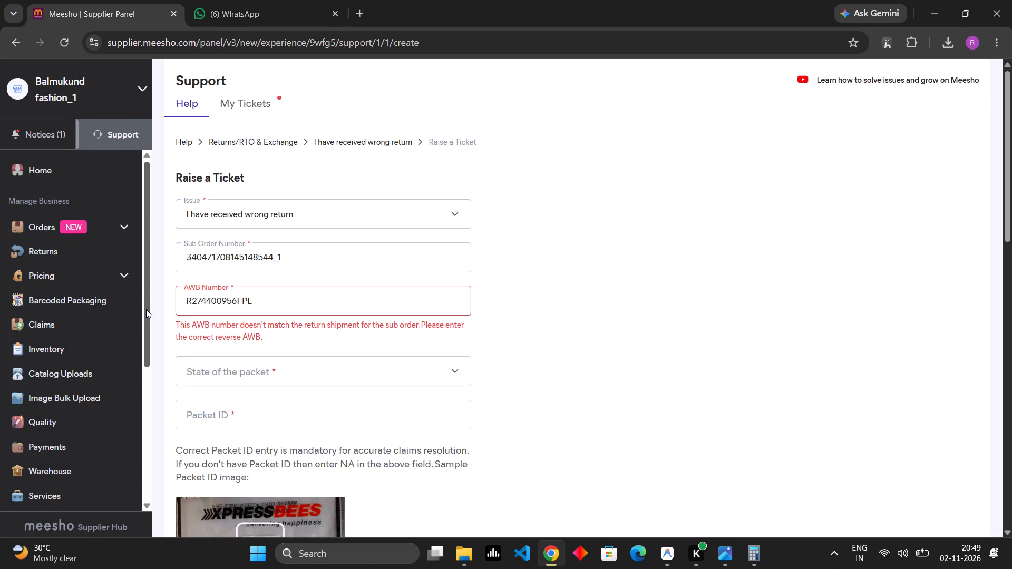
left_click(83, 259)
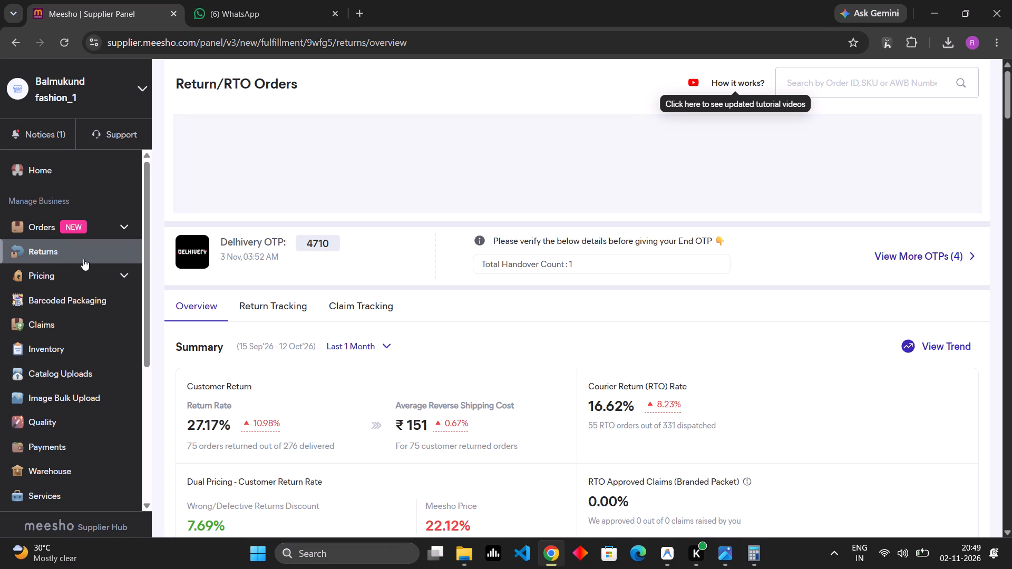
Search the delivered returns for the copied sub order number and open the matching return's full details.
left_click(259, 295)
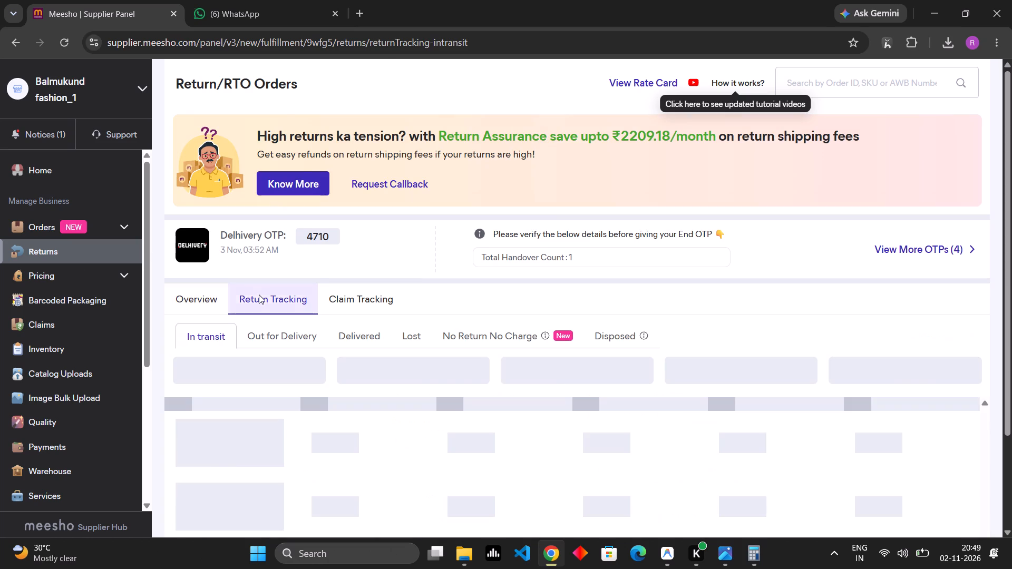
left_click(345, 339)
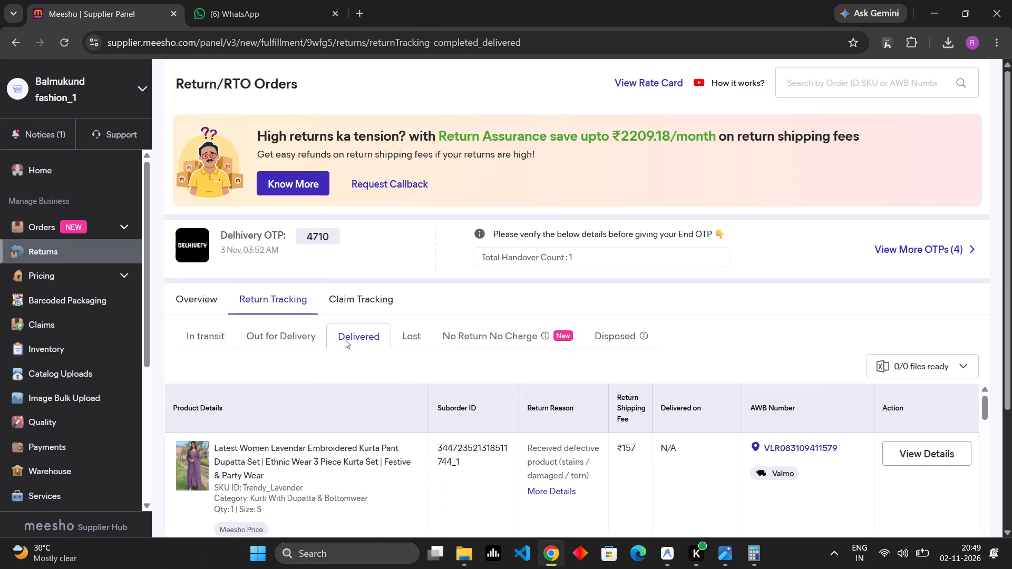
left_click(853, 83)
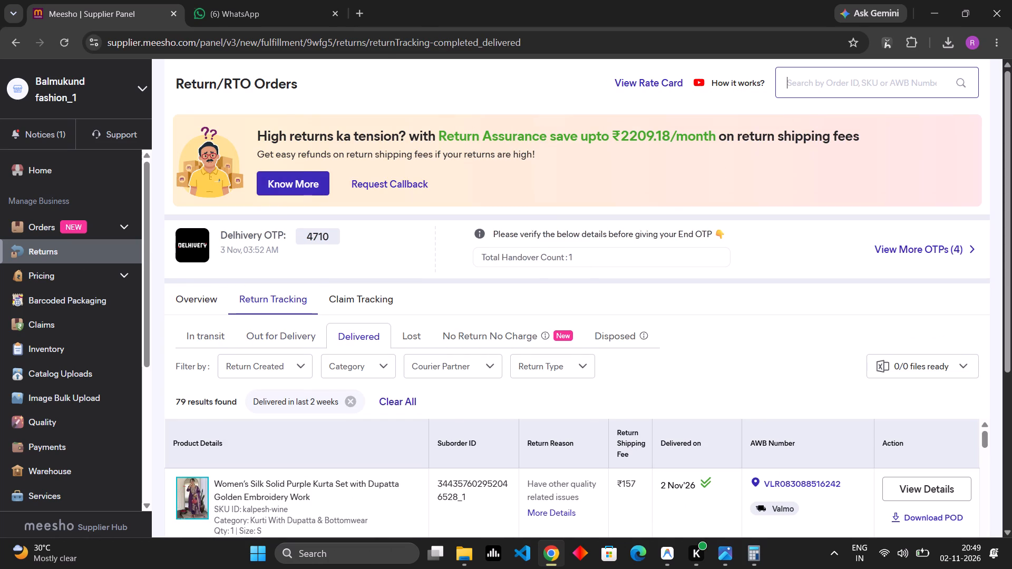
key("ctrl+v")
key("Return")
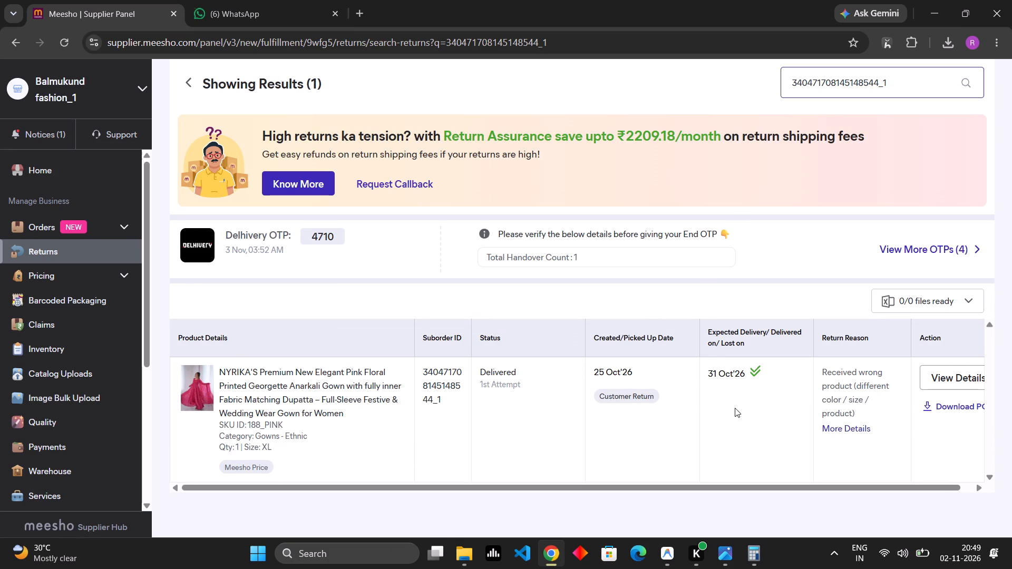
left_click(937, 372)
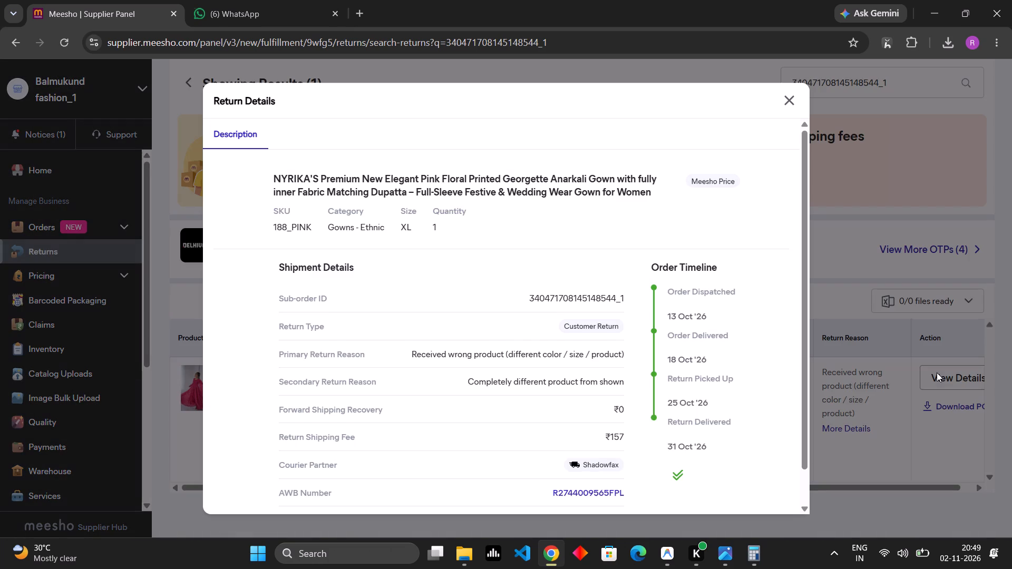
scroll(620, 426, "down", 1)
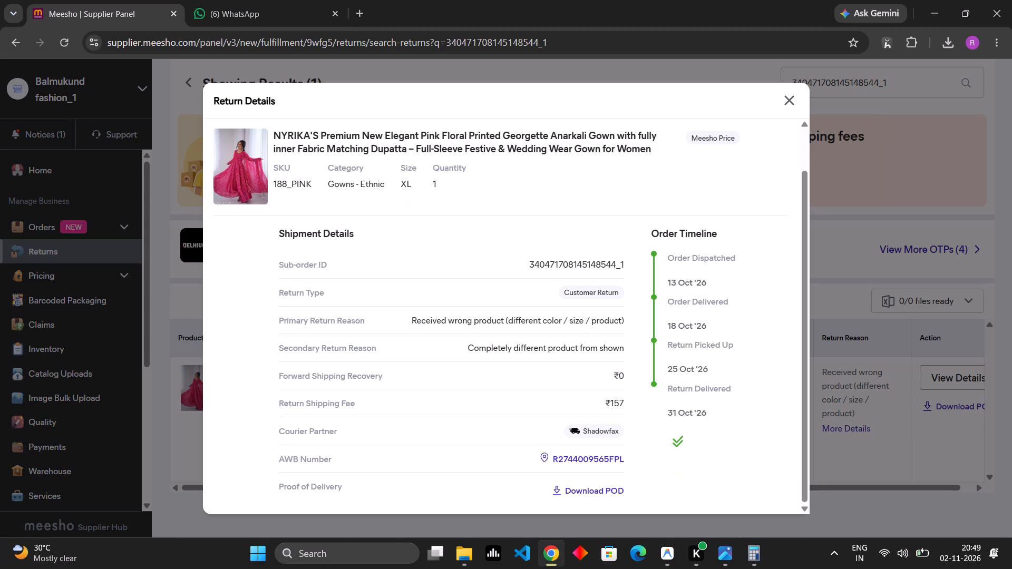
Copy the sub-order ID from the return's shipment details.
triple_click(586, 258)
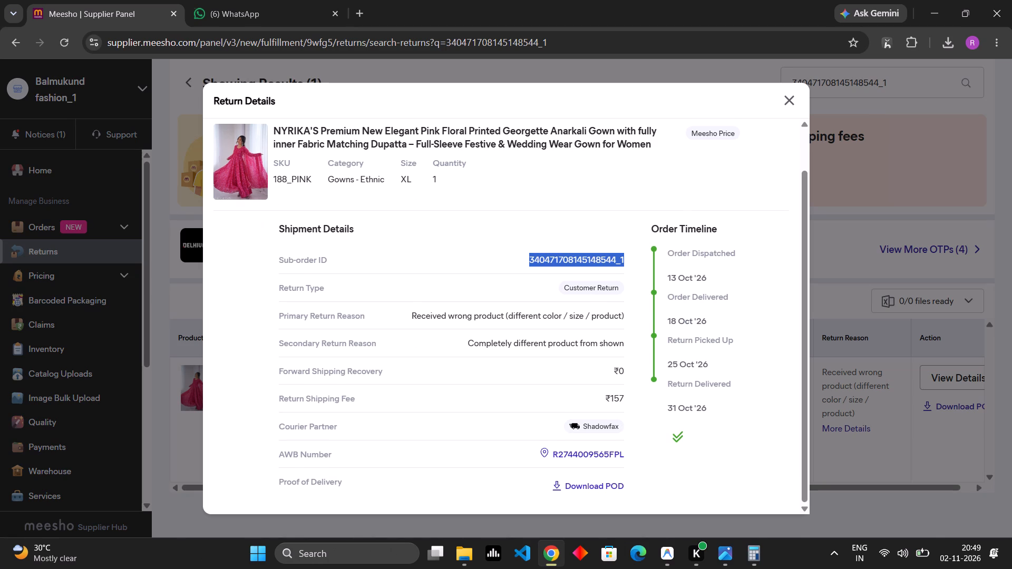
key("ctrl+c")
key("ctrl+c")
key("ctrl+c")
Switch to Photos and close the open picture of the green embroidered kurta.
left_click(722, 561)
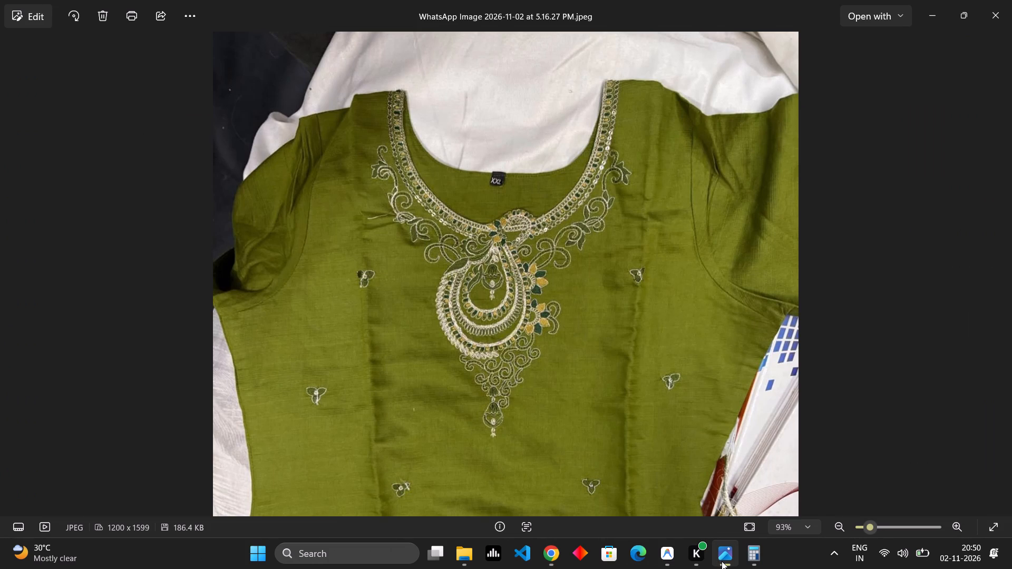
left_click(1011, 0)
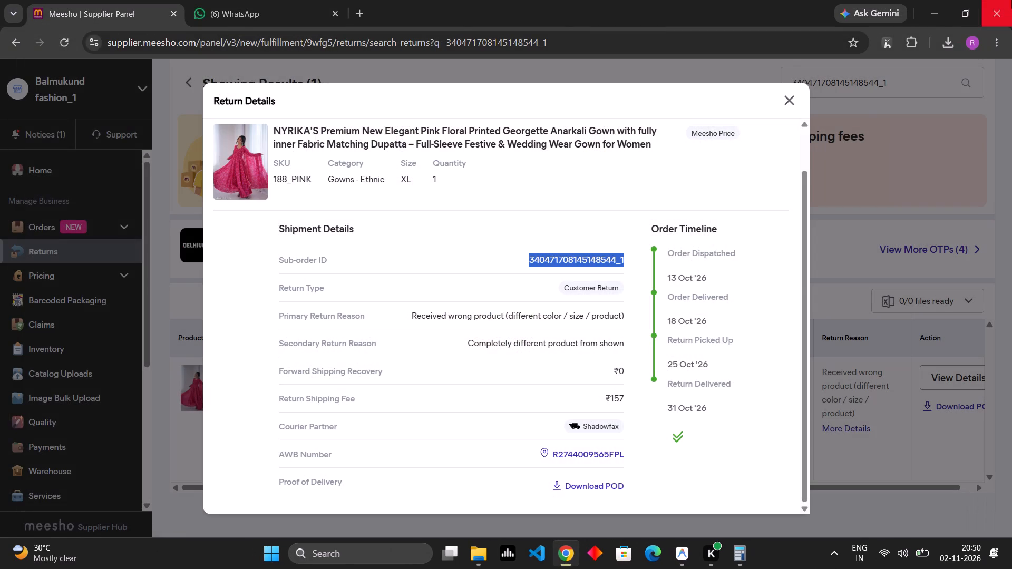
Close one of the two open Calculator windows.
left_click(736, 555)
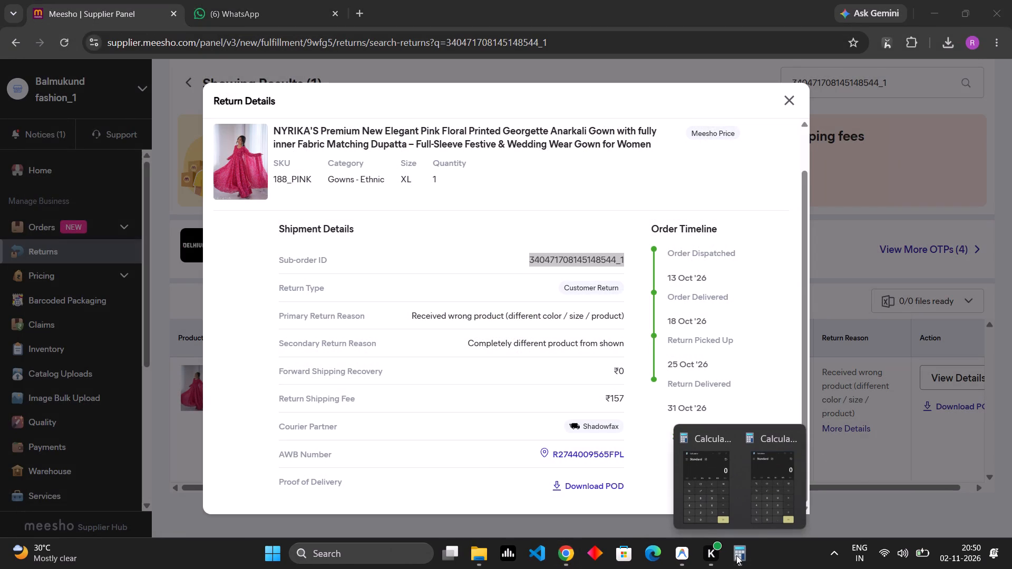
left_click(785, 439)
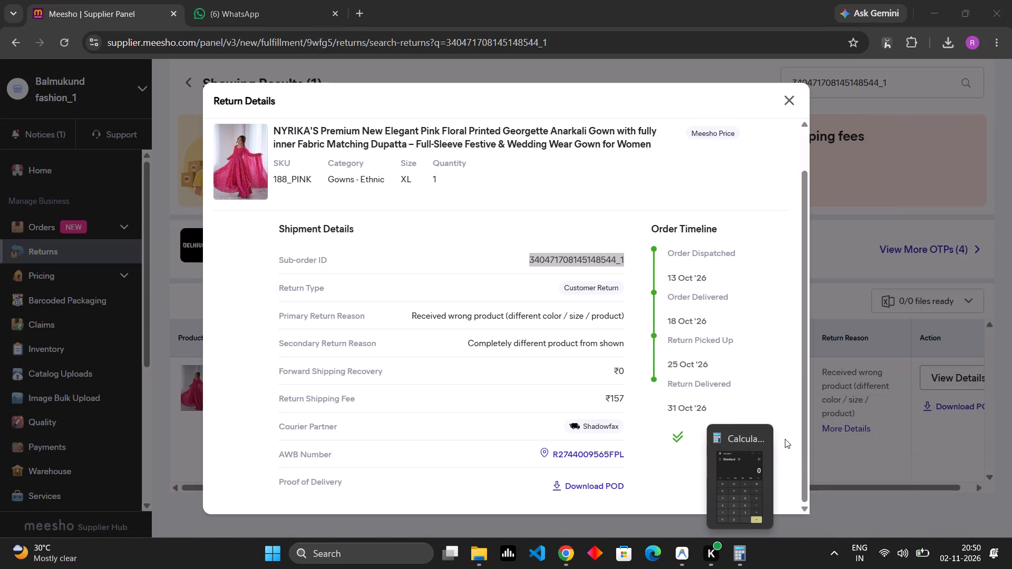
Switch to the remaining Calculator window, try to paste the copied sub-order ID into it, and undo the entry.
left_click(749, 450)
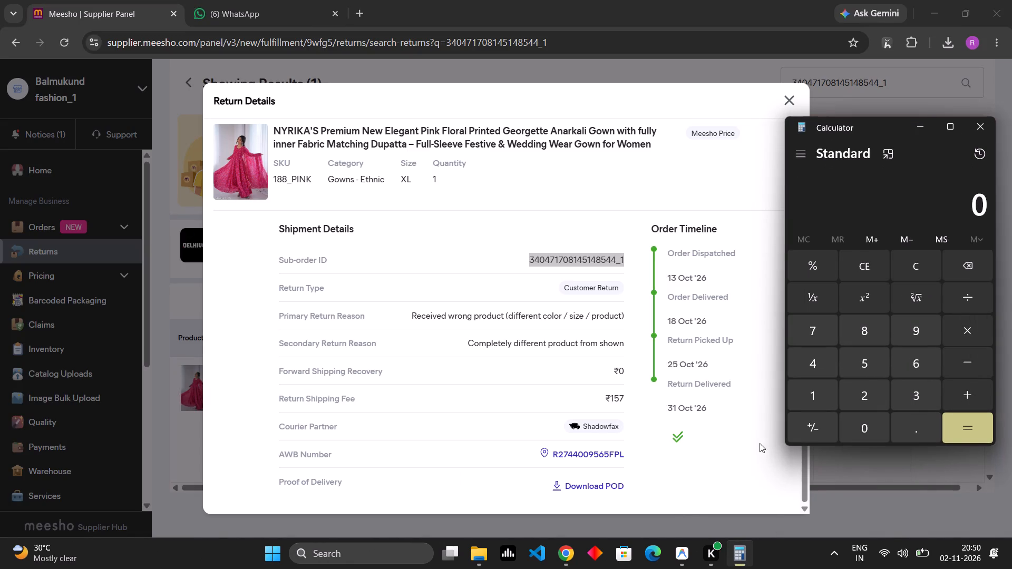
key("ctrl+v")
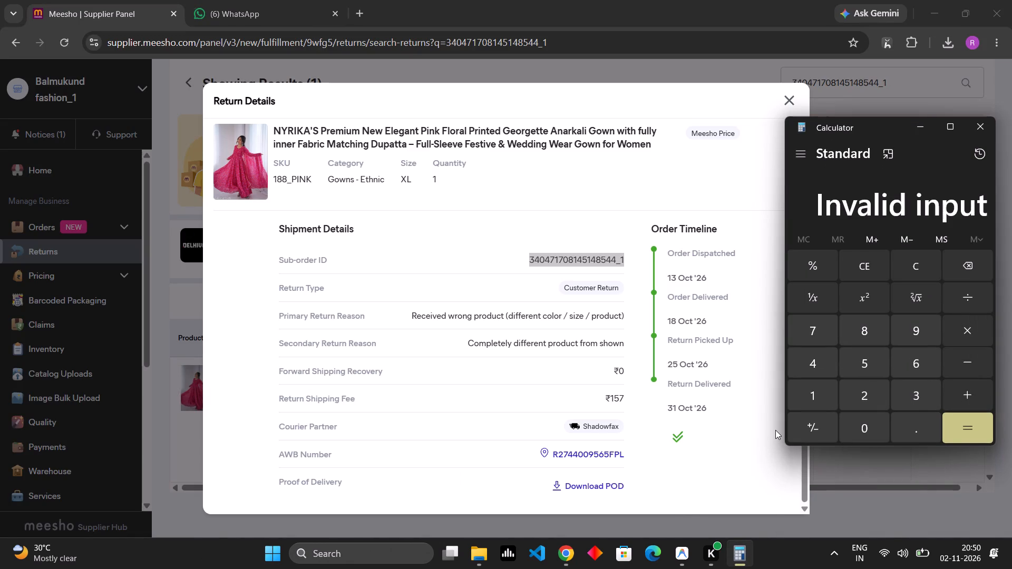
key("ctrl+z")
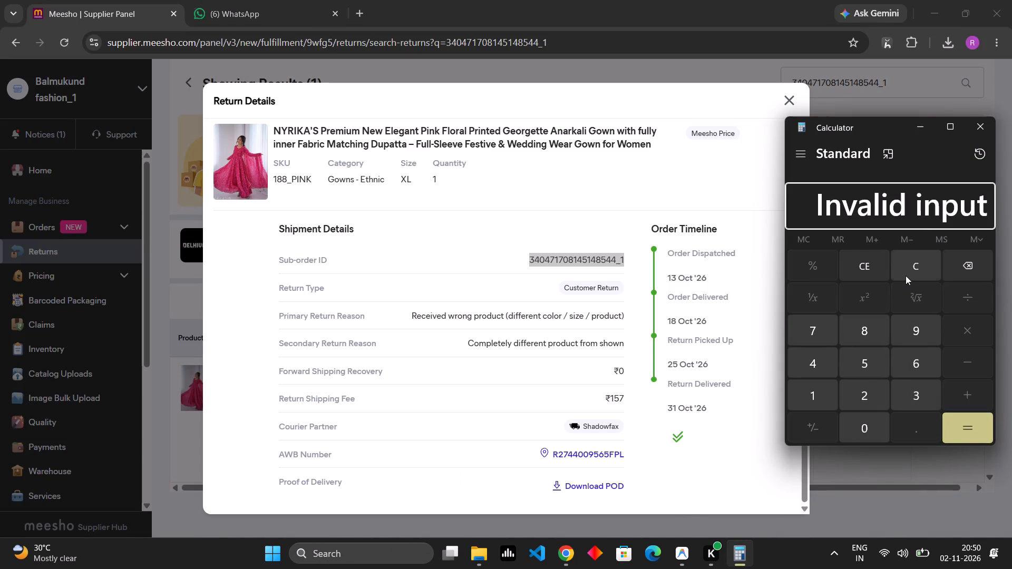
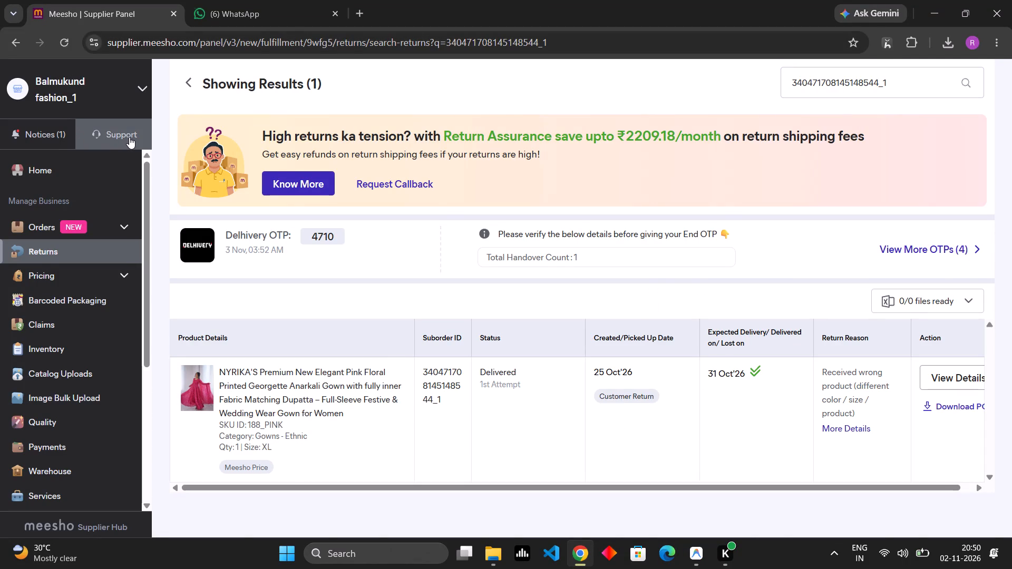
Start a new support ticket for the issue "I have received wrong return", ready for entry of the sub order number.
left_click(231, 204)
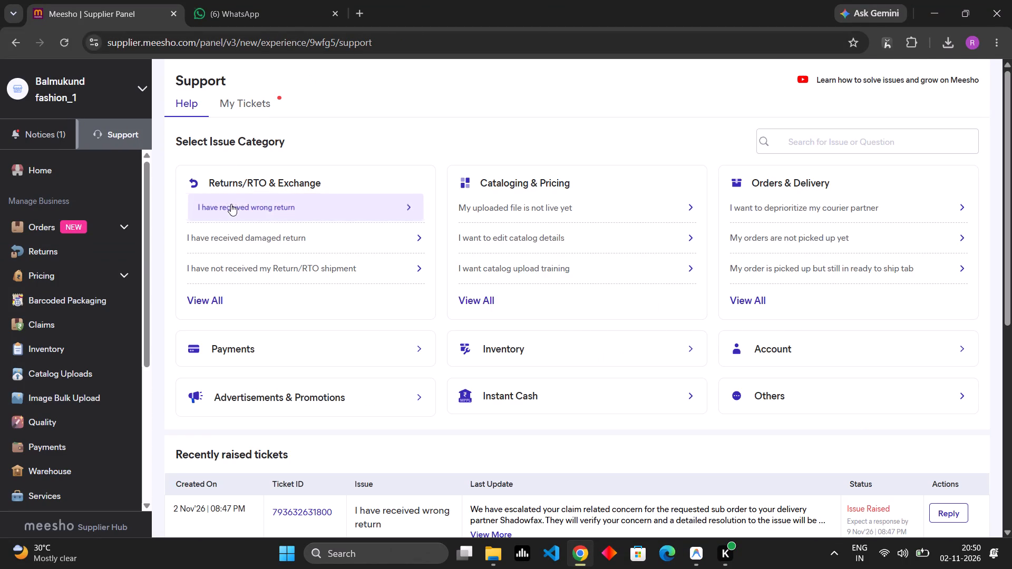
scroll(324, 399, "down", 7)
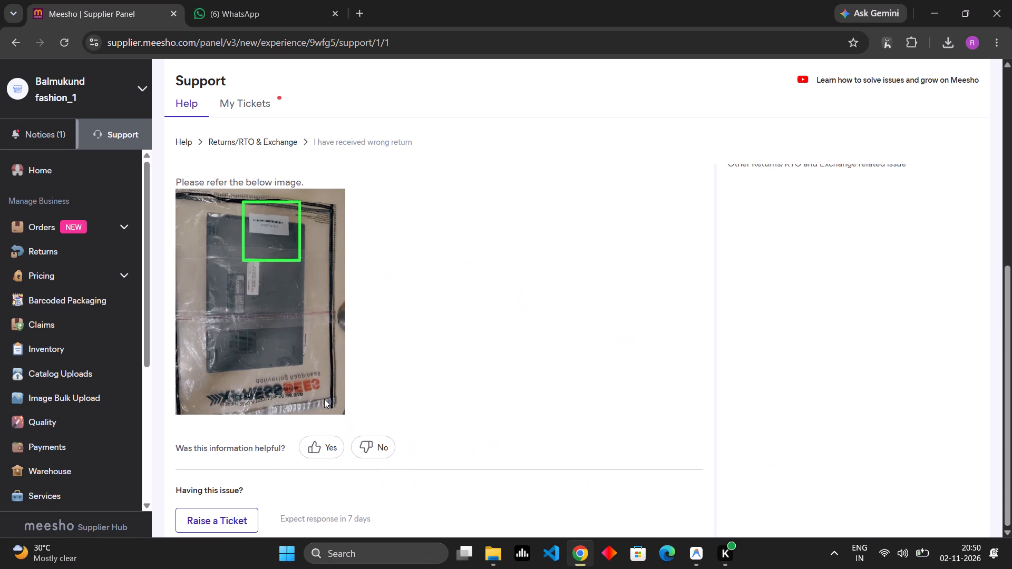
left_click(216, 530)
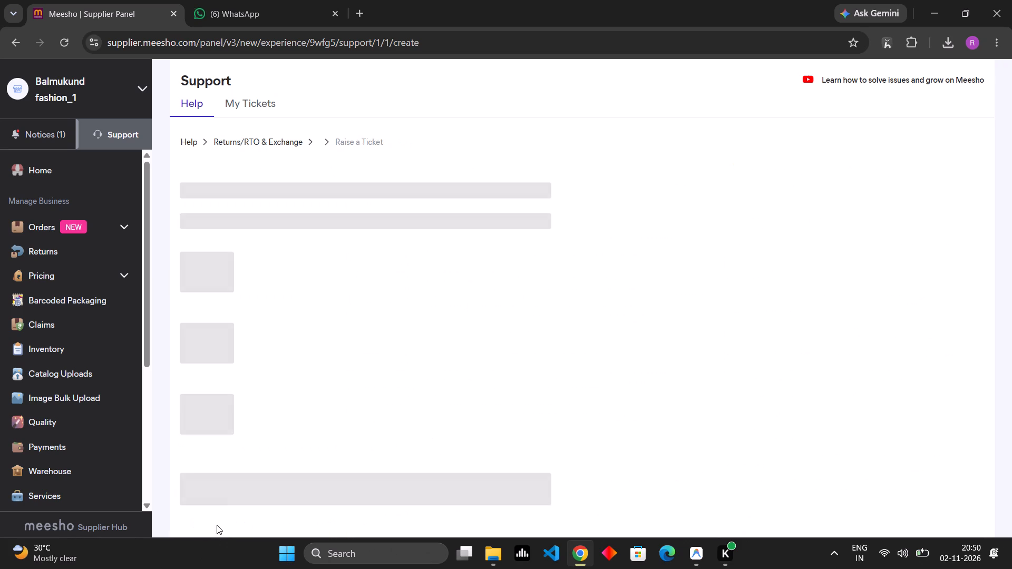
left_click(295, 257)
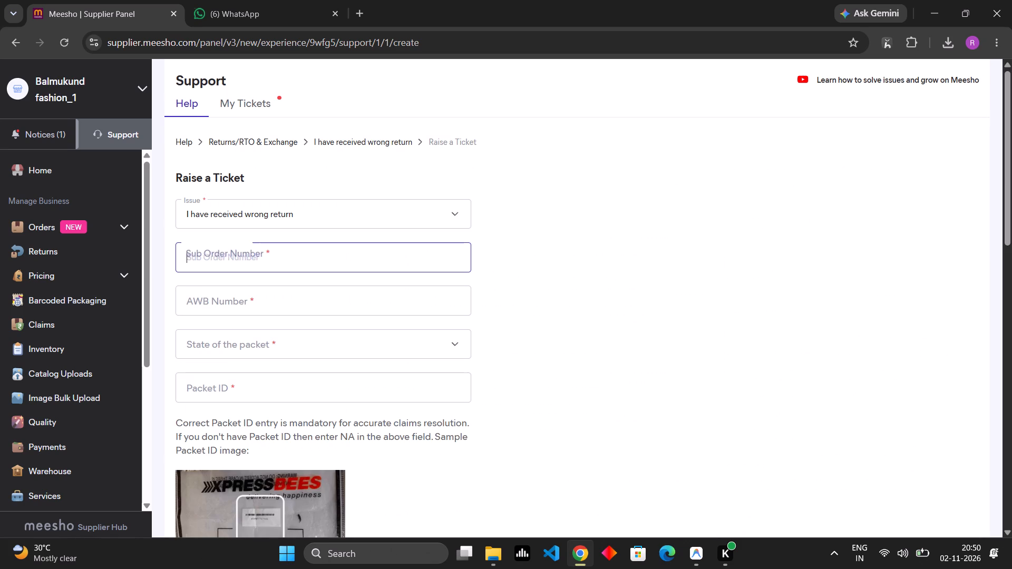
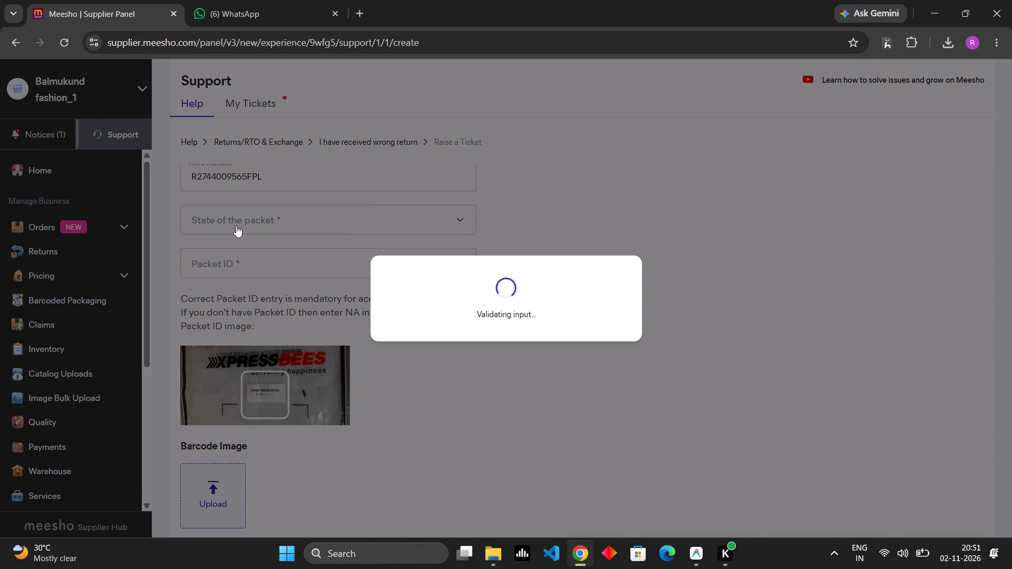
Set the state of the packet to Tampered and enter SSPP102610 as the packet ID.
left_click(236, 225)
left_click(218, 274)
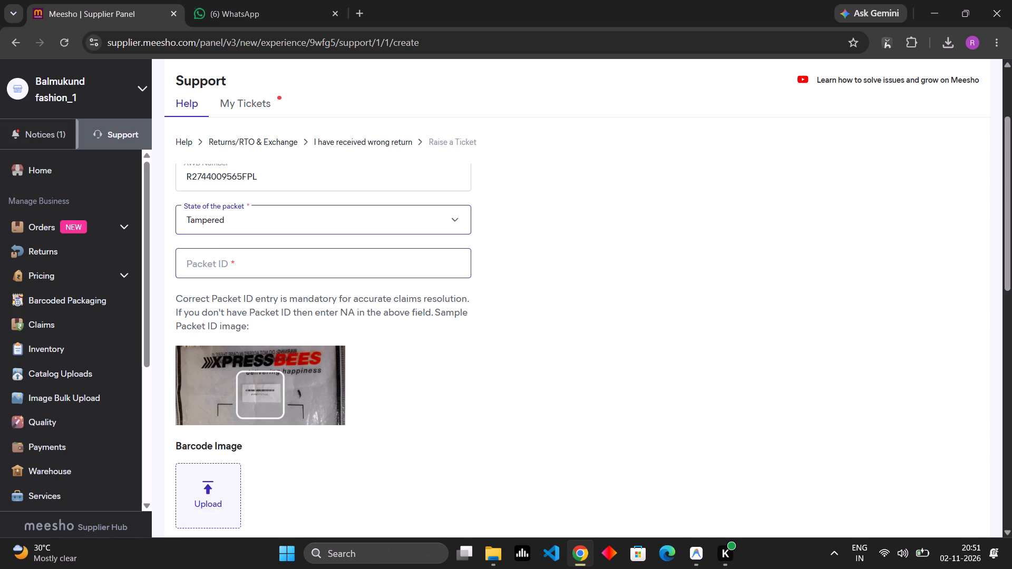
left_click(198, 276)
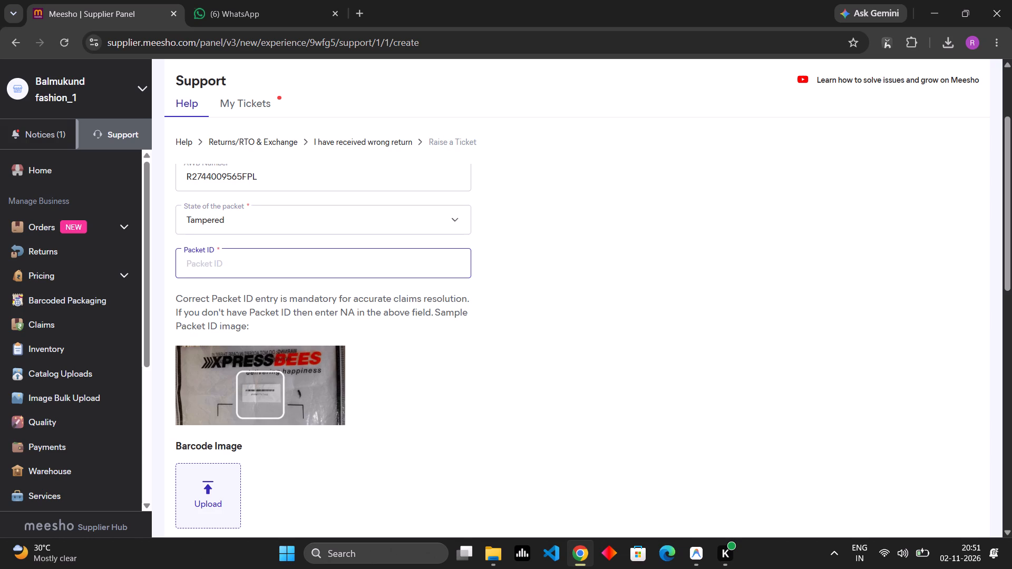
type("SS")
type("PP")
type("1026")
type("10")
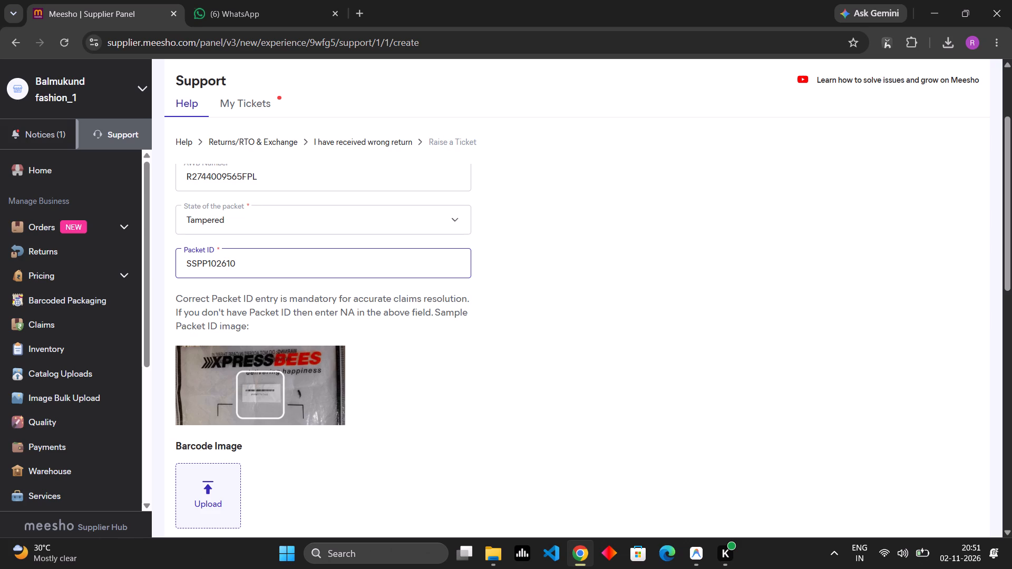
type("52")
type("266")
Upload "WhatsApp Image 2026-11-02 at 8.30.30 PM" from Downloads as the barcode image.
scroll(198, 276, "up", 4)
scroll(198, 276, "down", 2)
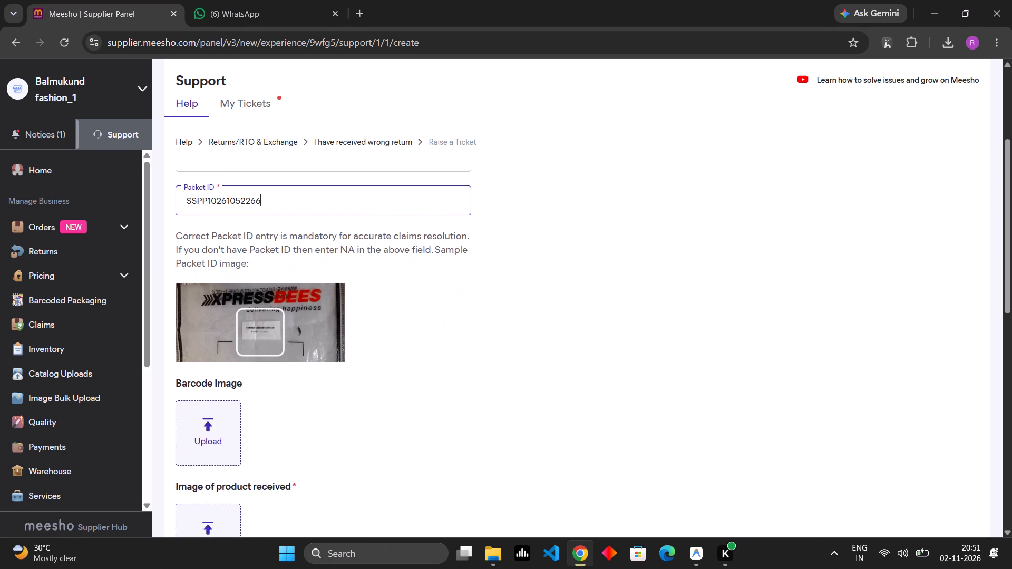
scroll(198, 276, "down", 2)
left_click(197, 353)
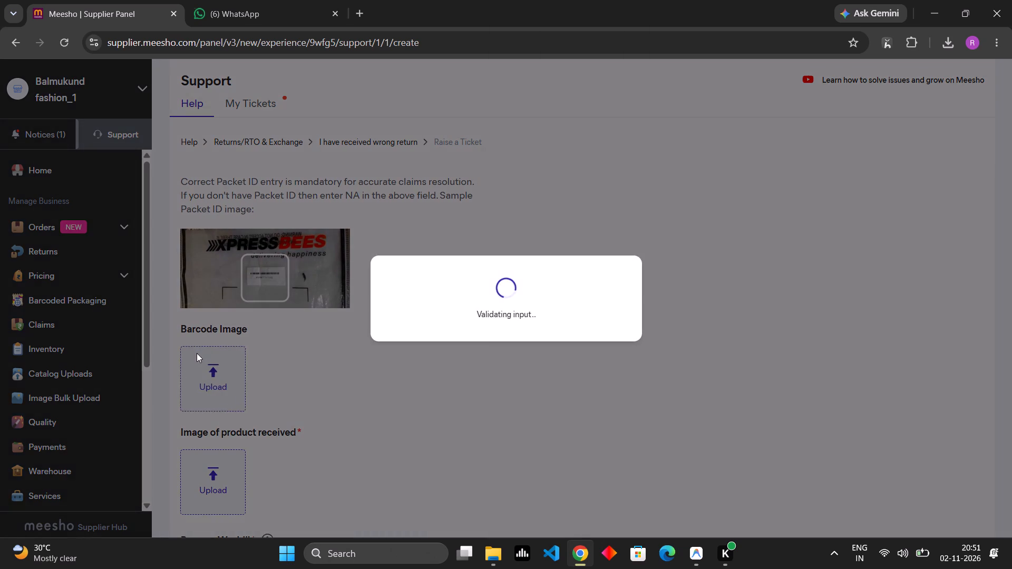
left_click(197, 353)
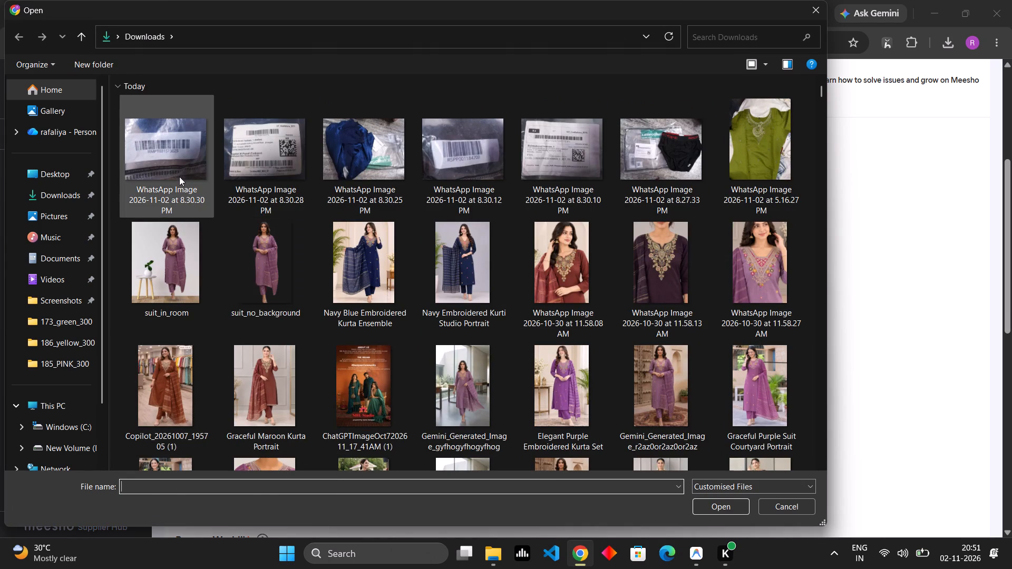
left_click(179, 176)
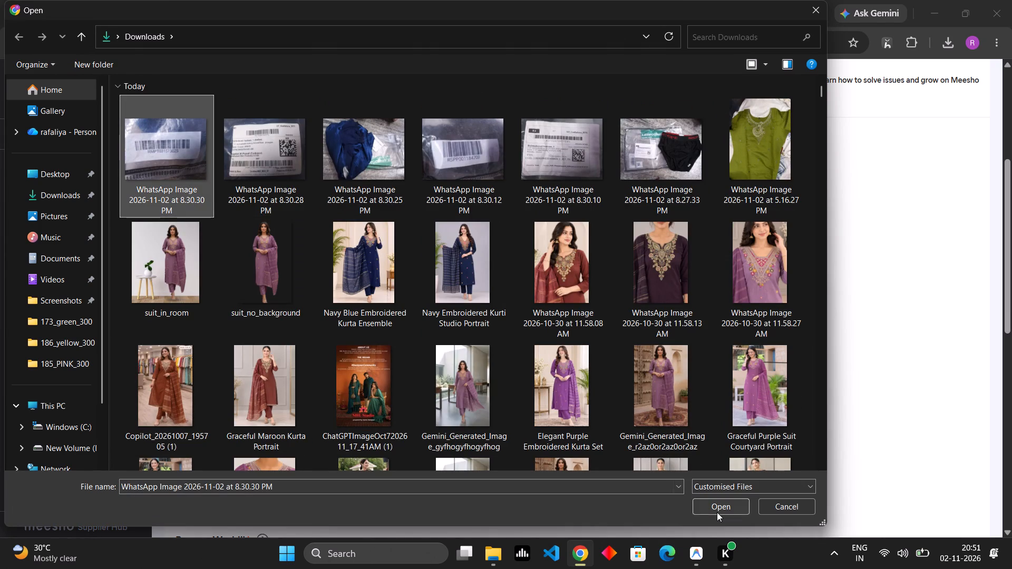
left_click(717, 512)
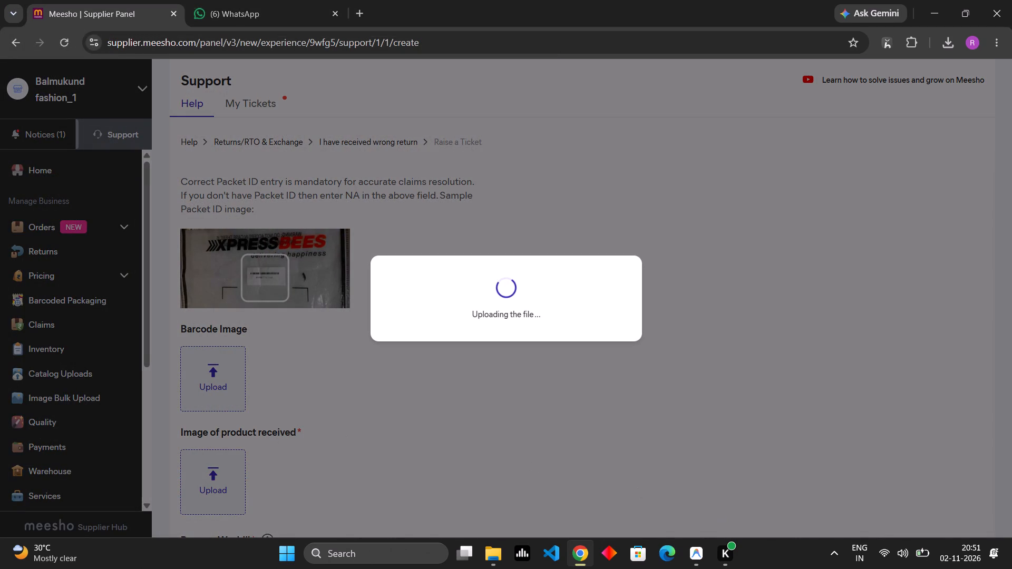
Upload "WhatsApp Image 2026-11-02 at 8.30.25 PM" from Downloads as the image of the product received.
scroll(272, 434, "down", 2)
left_click(187, 346)
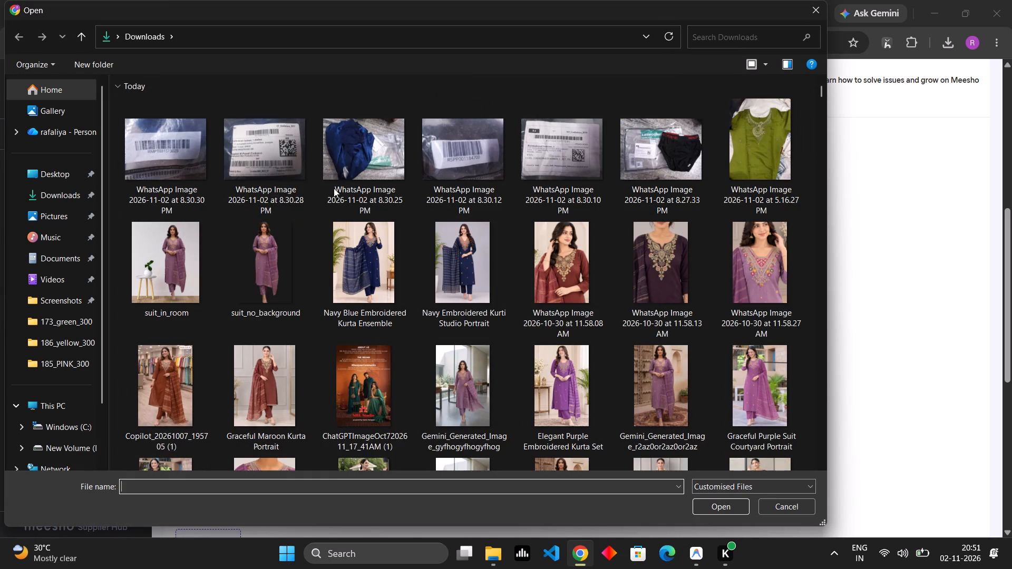
left_click(339, 193)
key("Return")
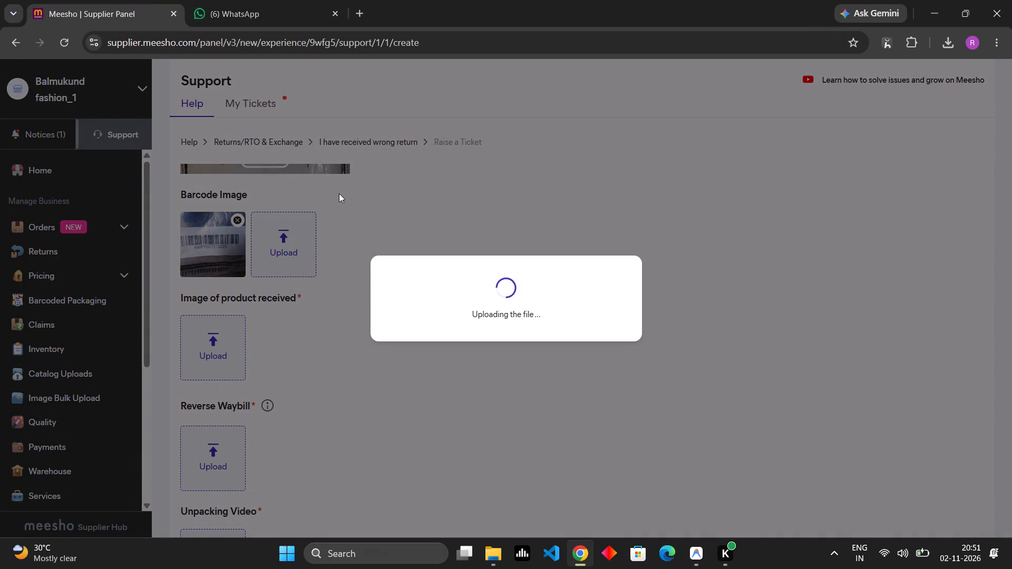
Upload the shipping label photo "WhatsApp Image 2026-11-02 at 8.30.28 PM" as the reverse waybill.
scroll(339, 193, "down", 2)
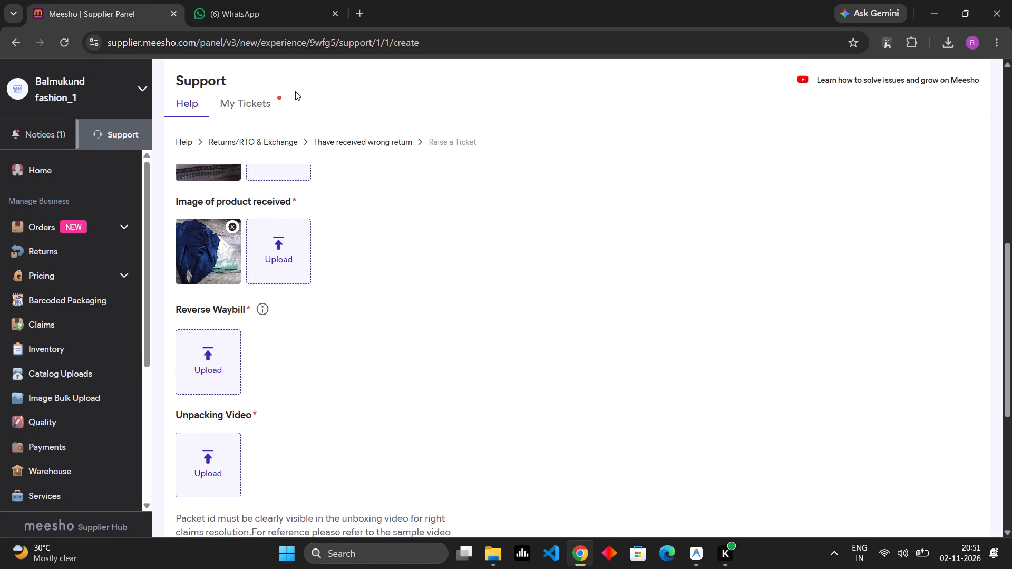
left_click(211, 367)
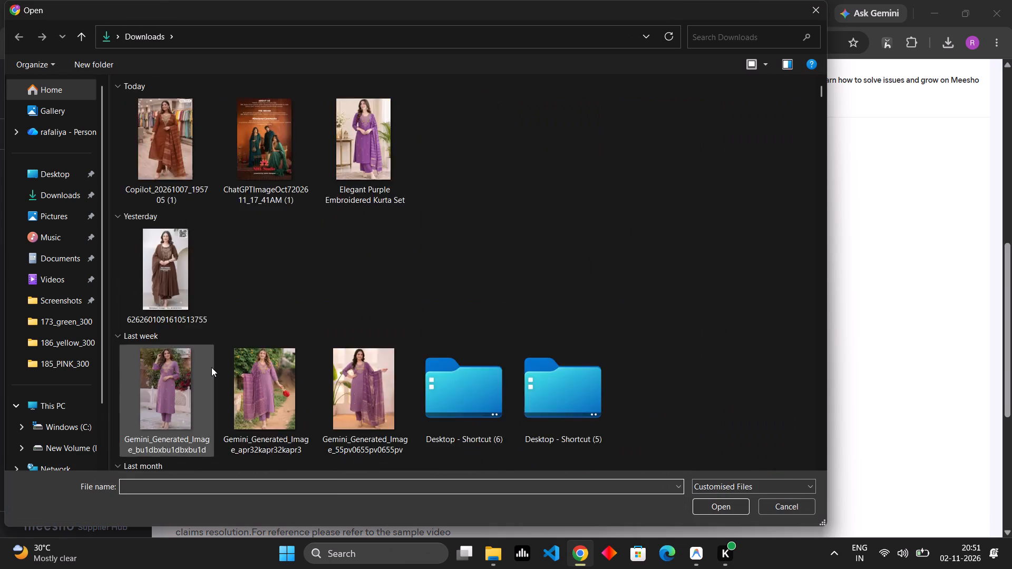
left_click(257, 183)
key("Return")
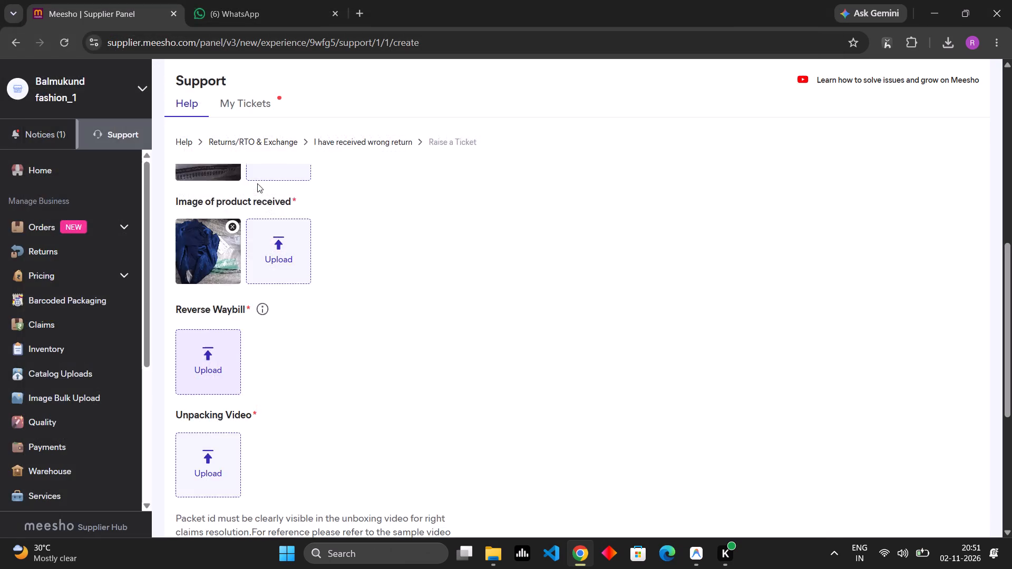
Upload "WhatsApp Video 2026-11-02 at 8.30.21 PM" from Downloads as the unpacking video.
scroll(257, 183, "down", 2)
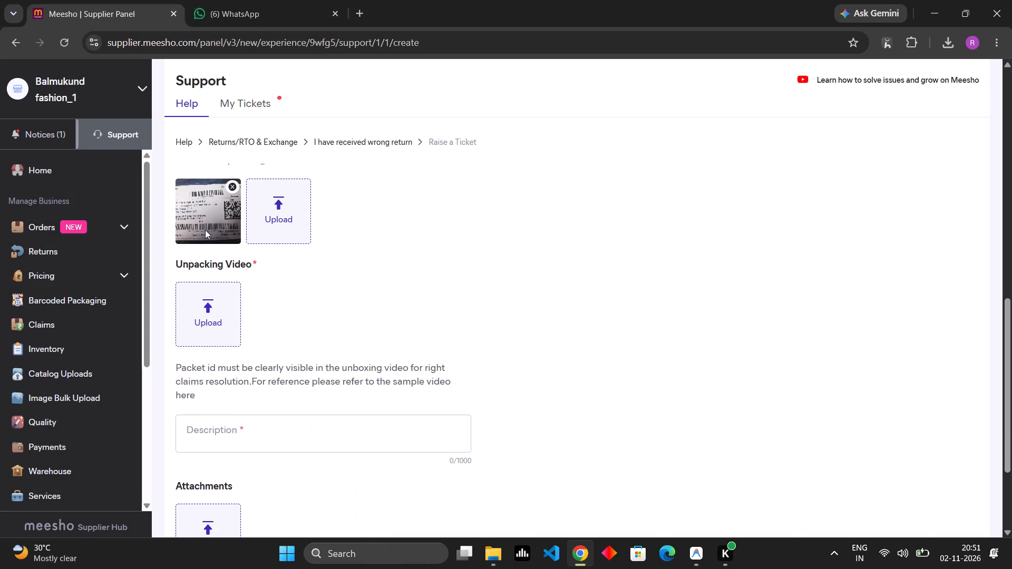
left_click(181, 323)
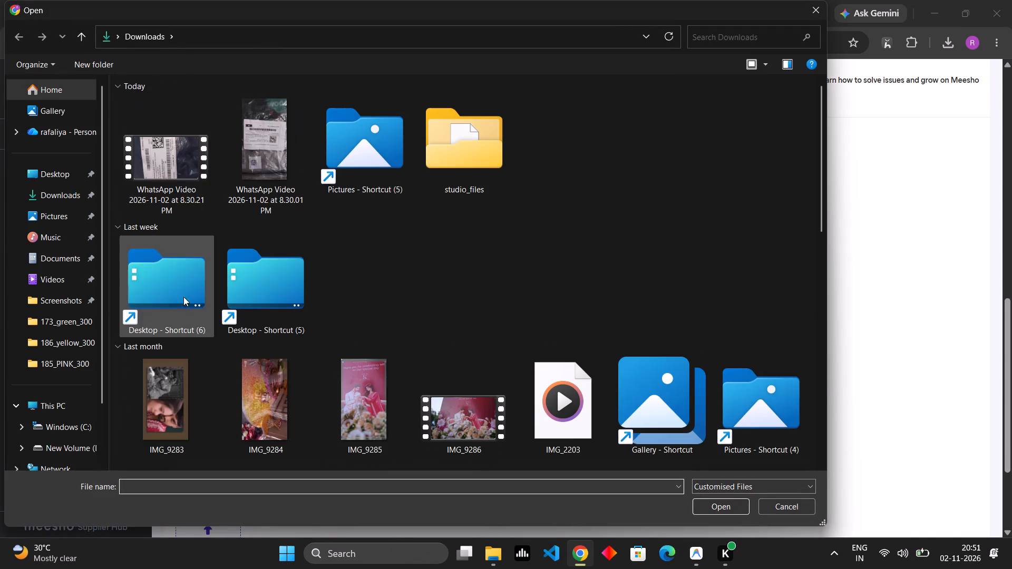
left_click(166, 178)
key("Return")
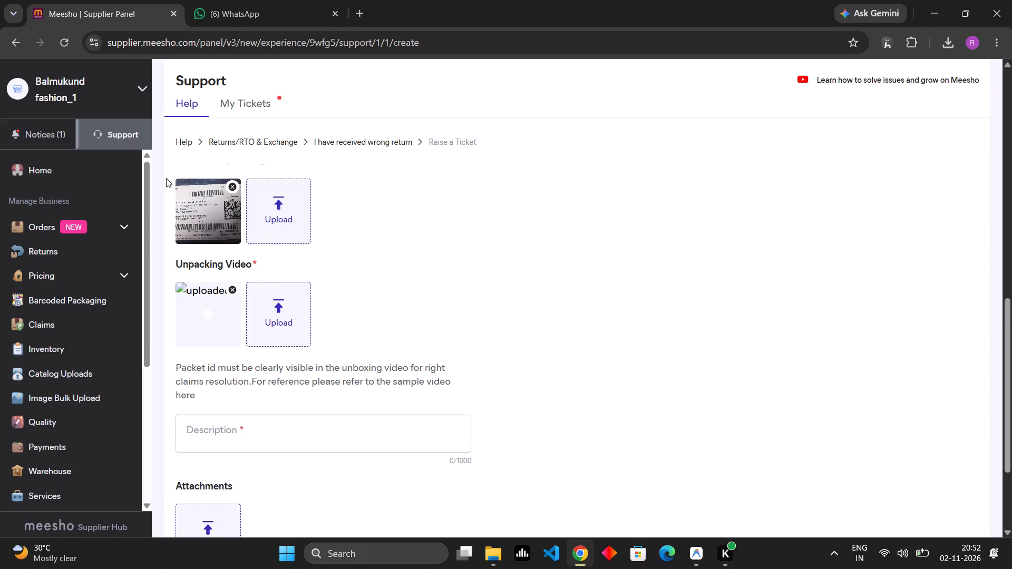
scroll(166, 178, "down", 1)
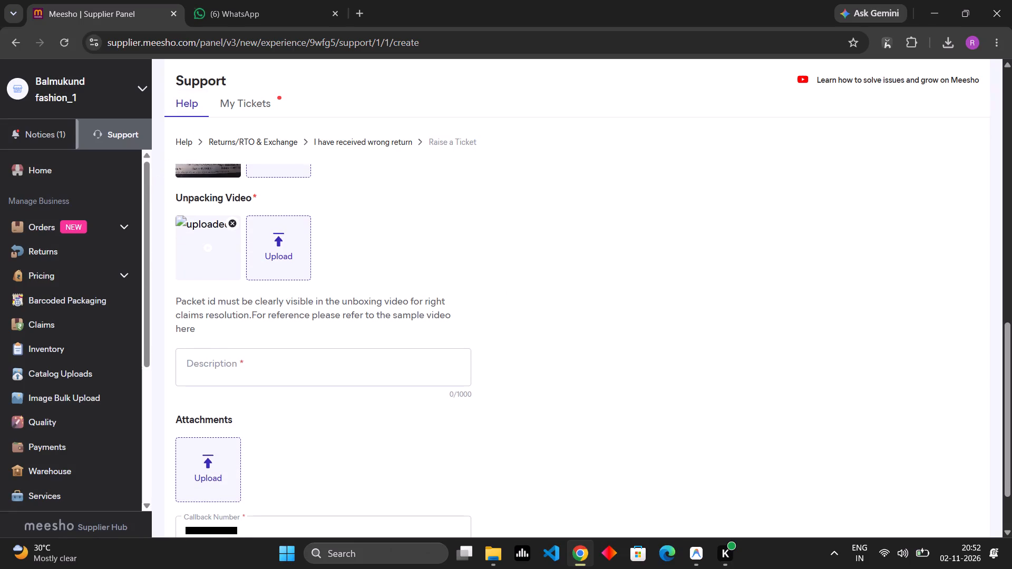
Write the ticket description "HELLO DEAR TEAM, I HAVE RECIEVED WRONG CUSTOMER RETURN......".
left_click(220, 384)
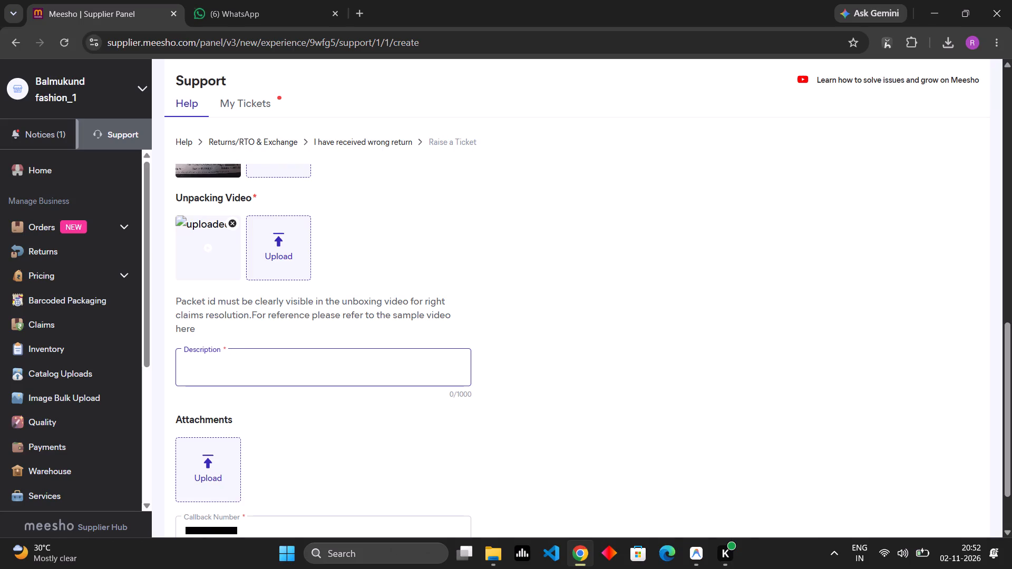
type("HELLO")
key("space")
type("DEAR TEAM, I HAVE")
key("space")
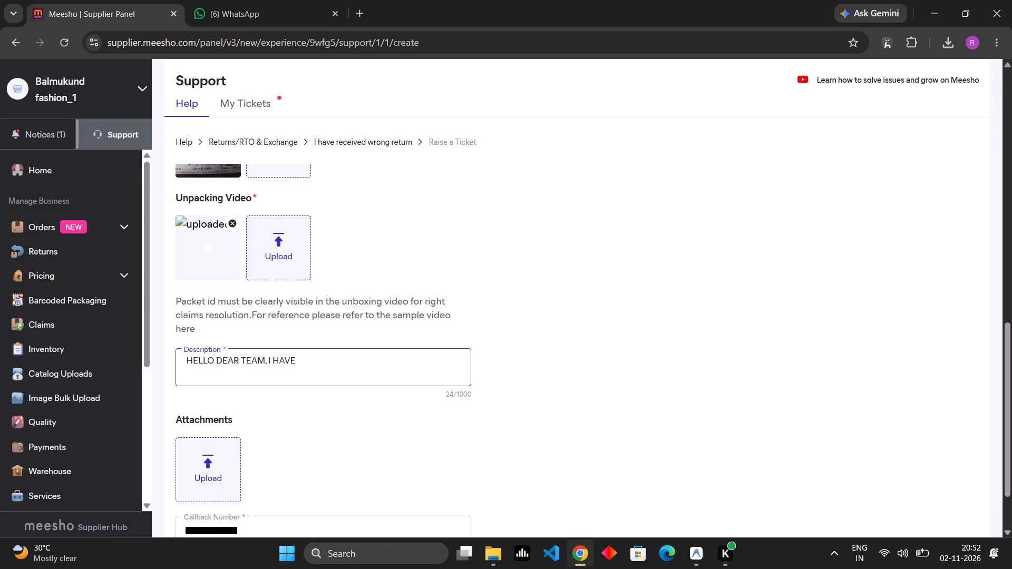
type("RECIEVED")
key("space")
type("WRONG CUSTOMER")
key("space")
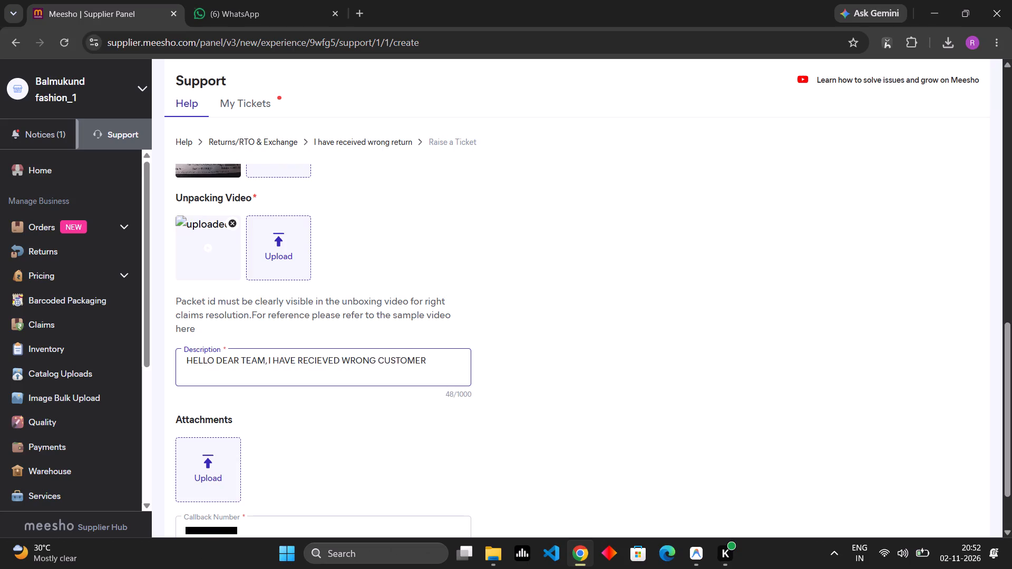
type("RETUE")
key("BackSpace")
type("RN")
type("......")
Submit the completed wrong return ticket.
scroll(220, 384, "down", 4)
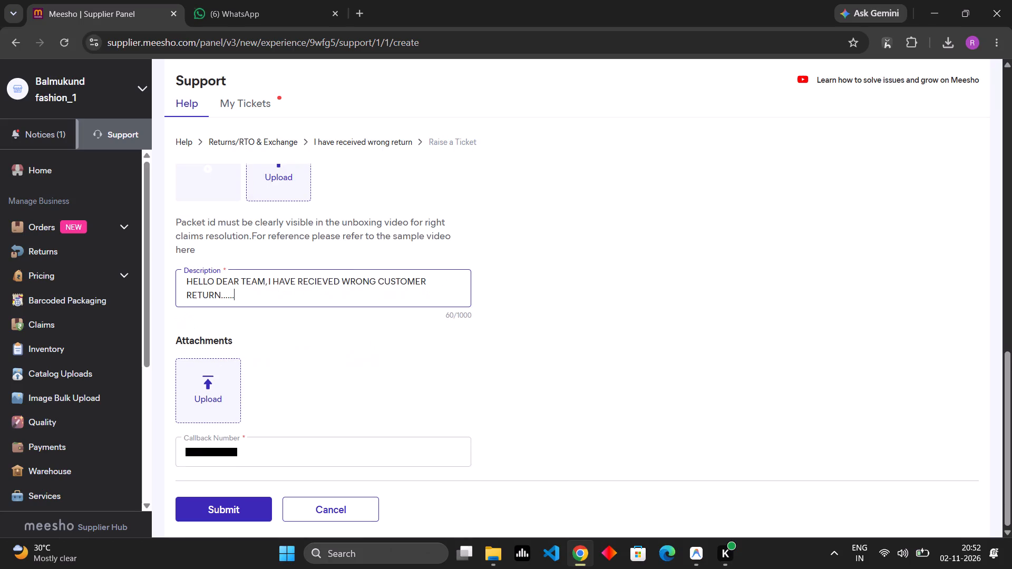
left_click(217, 503)
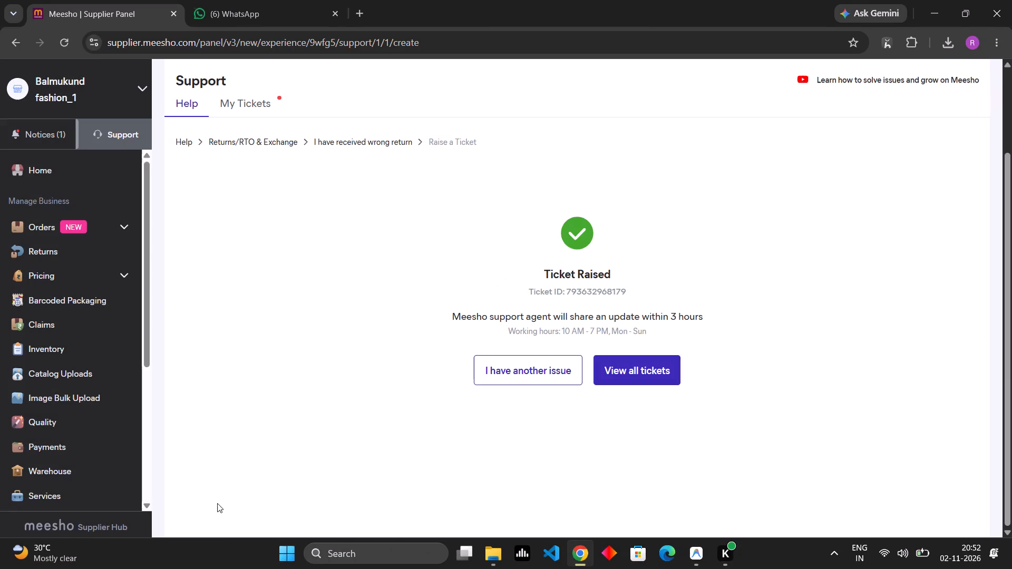
Open the list of raised support tickets to check the newly submitted one.
left_click(252, 107)
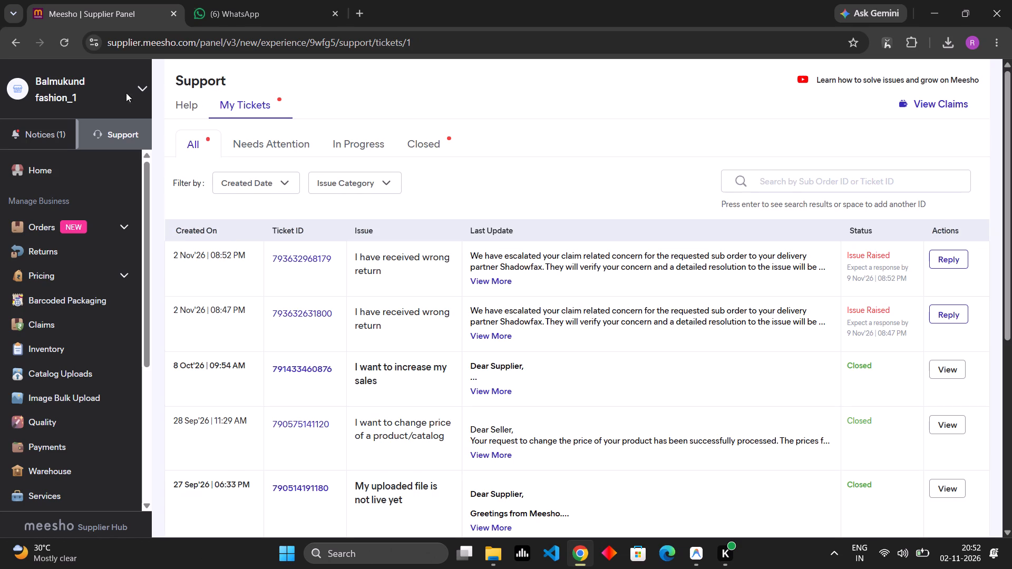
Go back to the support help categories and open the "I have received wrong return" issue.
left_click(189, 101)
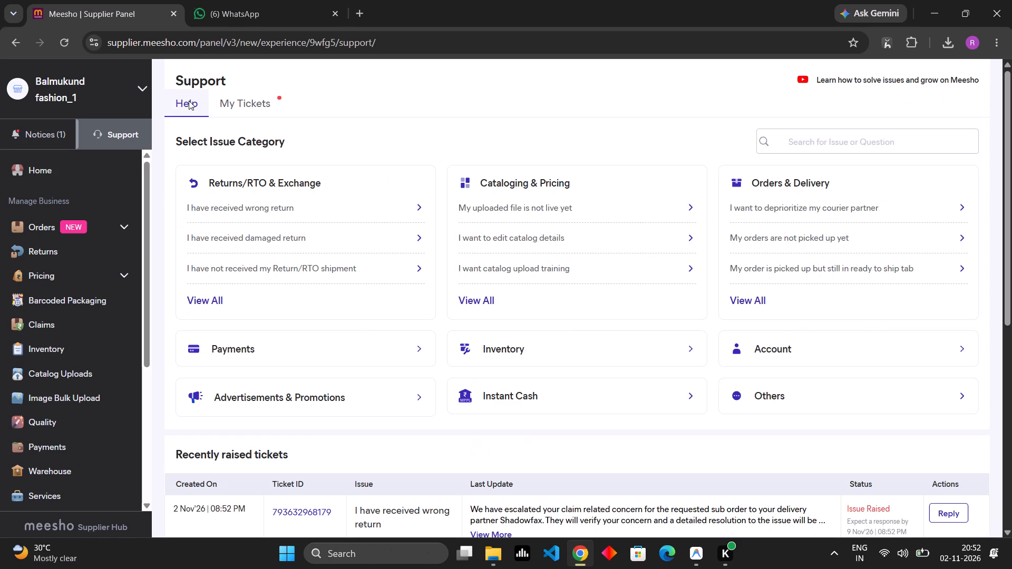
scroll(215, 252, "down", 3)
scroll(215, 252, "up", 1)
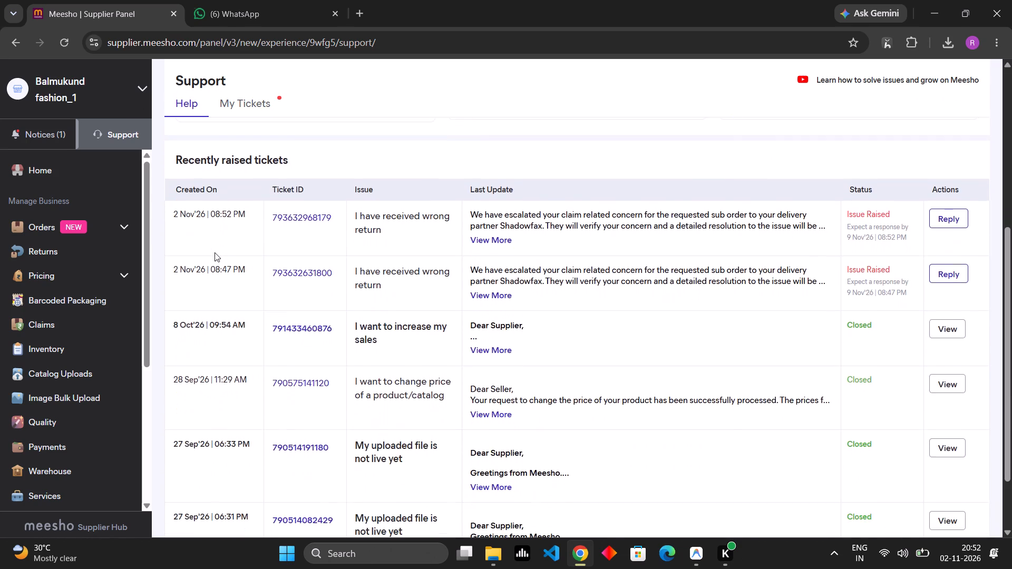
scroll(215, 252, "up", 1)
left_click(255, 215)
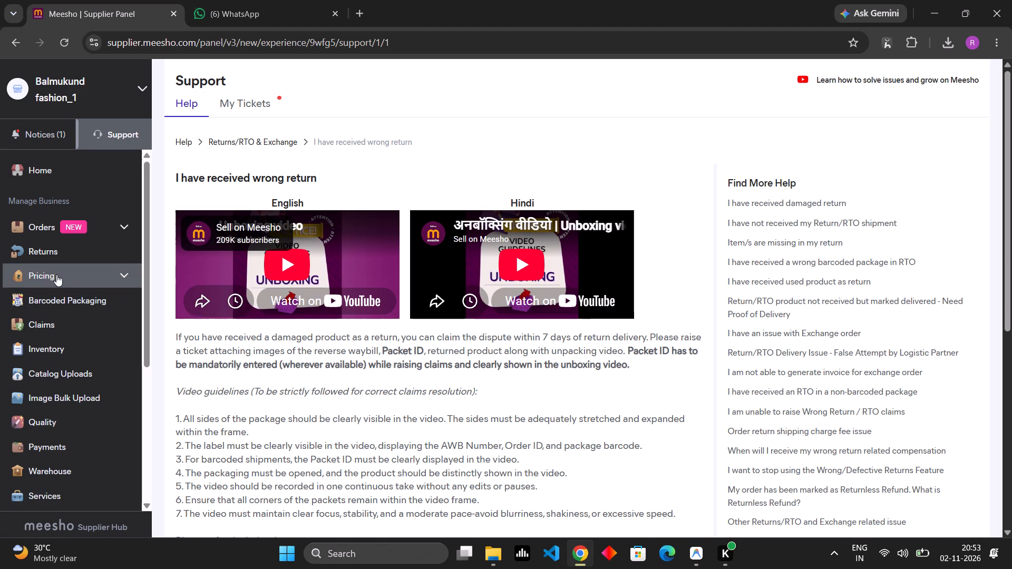
left_click(70, 260)
left_click(285, 308)
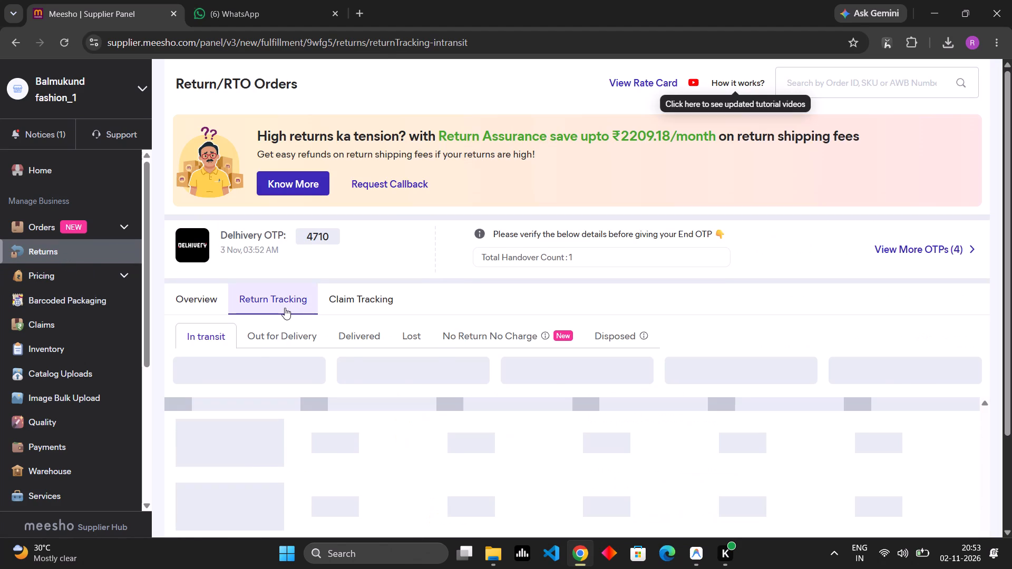
left_click(355, 344)
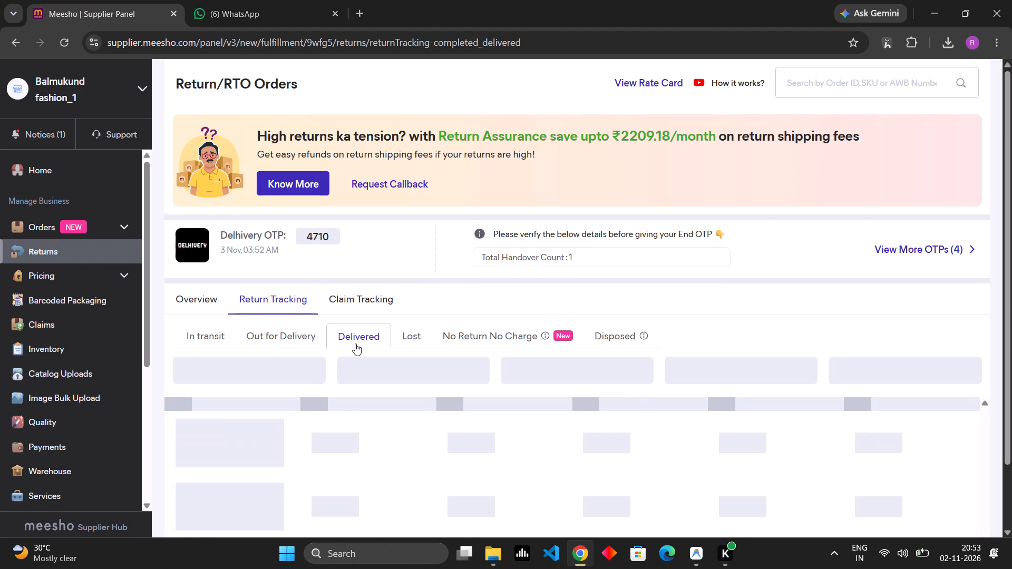
left_click(852, 91)
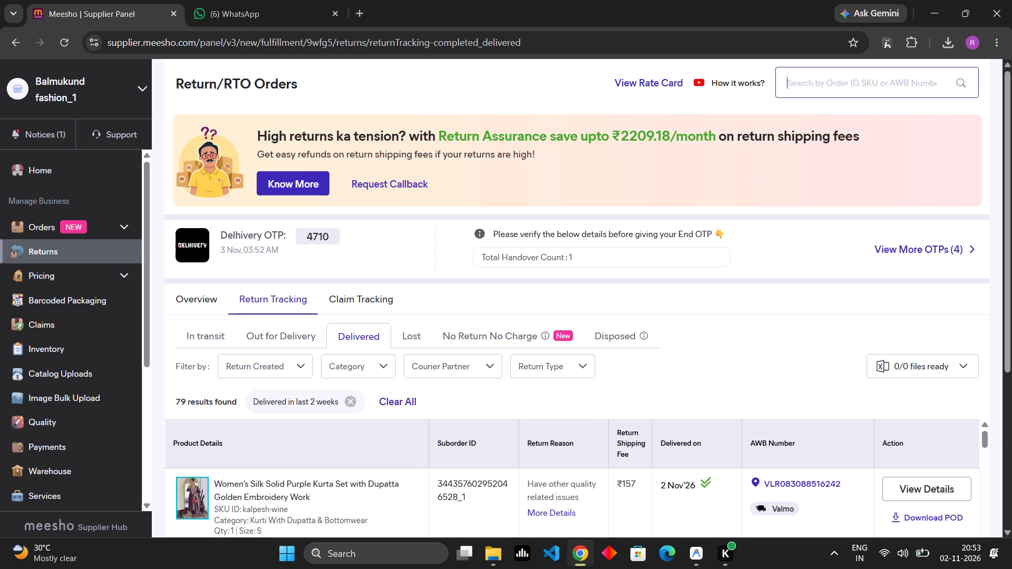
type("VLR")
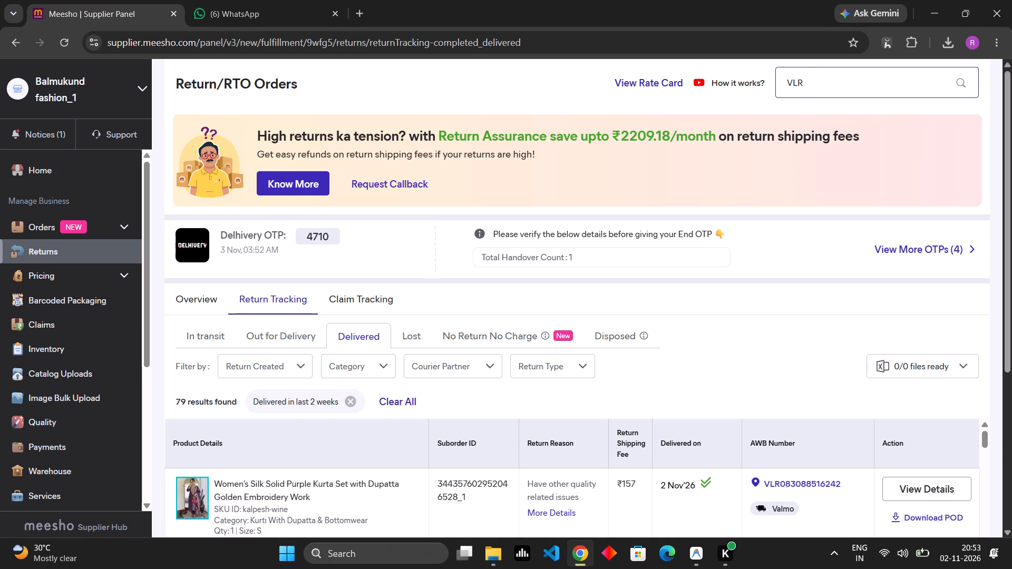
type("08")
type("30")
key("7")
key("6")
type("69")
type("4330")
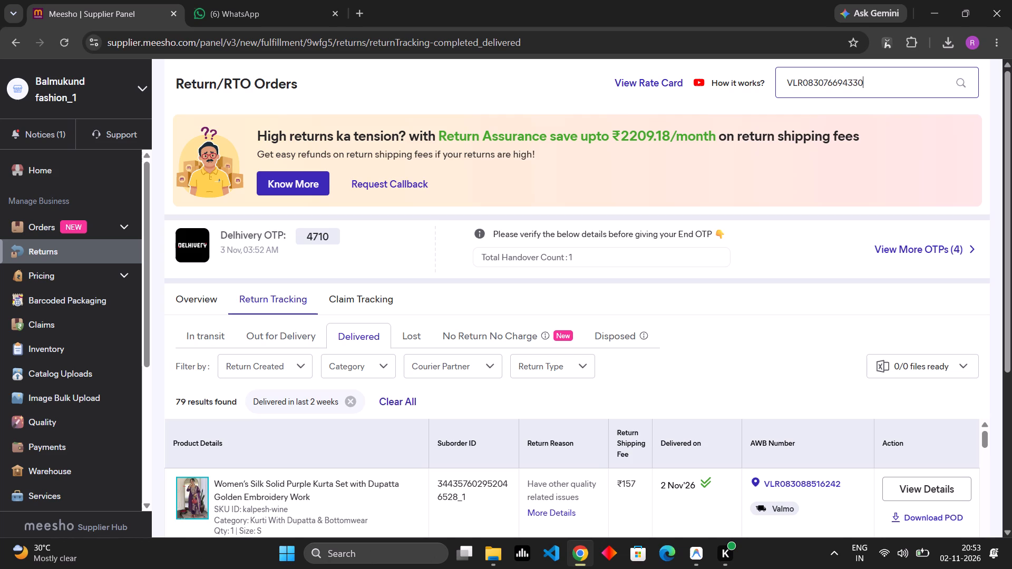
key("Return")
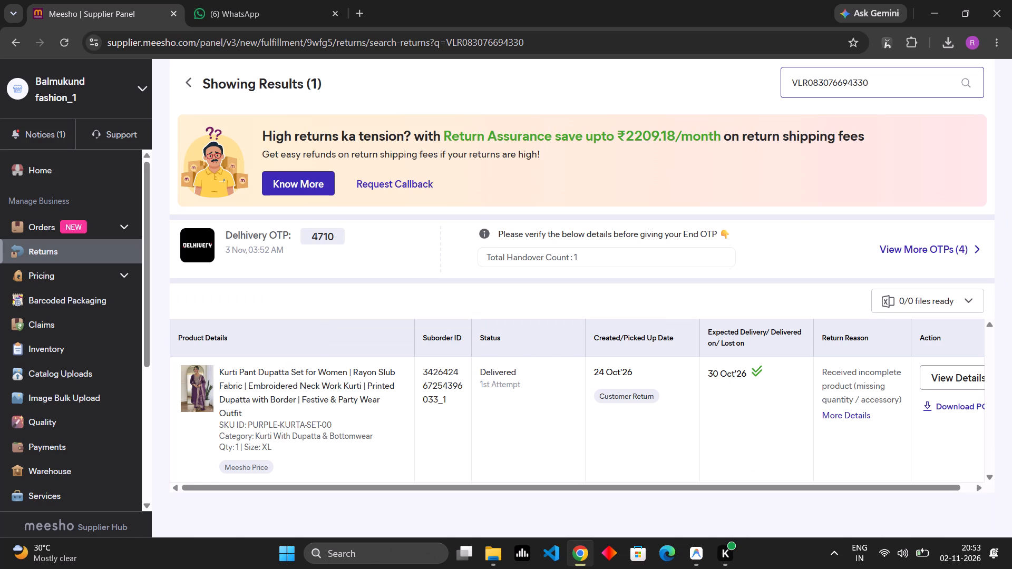
Copy the suborder ID of the found purple kurta set return.
triple_click(437, 383)
key("ctrl+c")
key("ctrl+c")
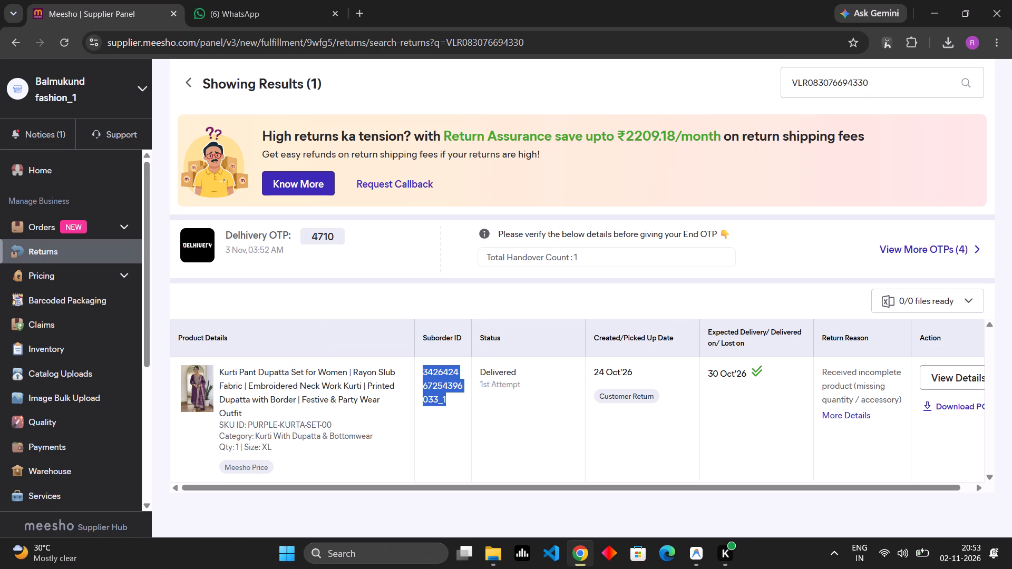
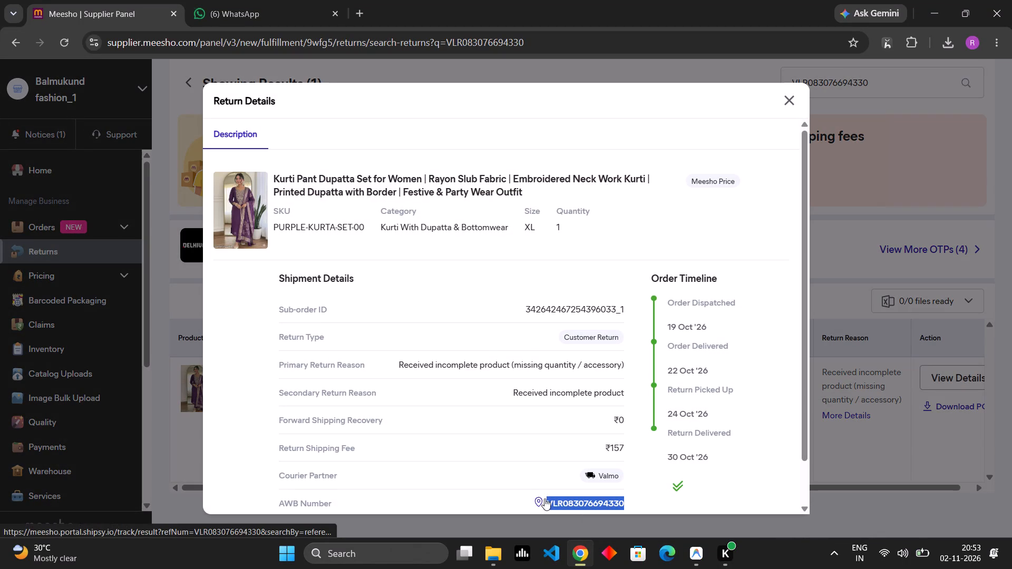
key("ctrl+c")
key("ctrl+c")
scroll(515, 411, "down", 4)
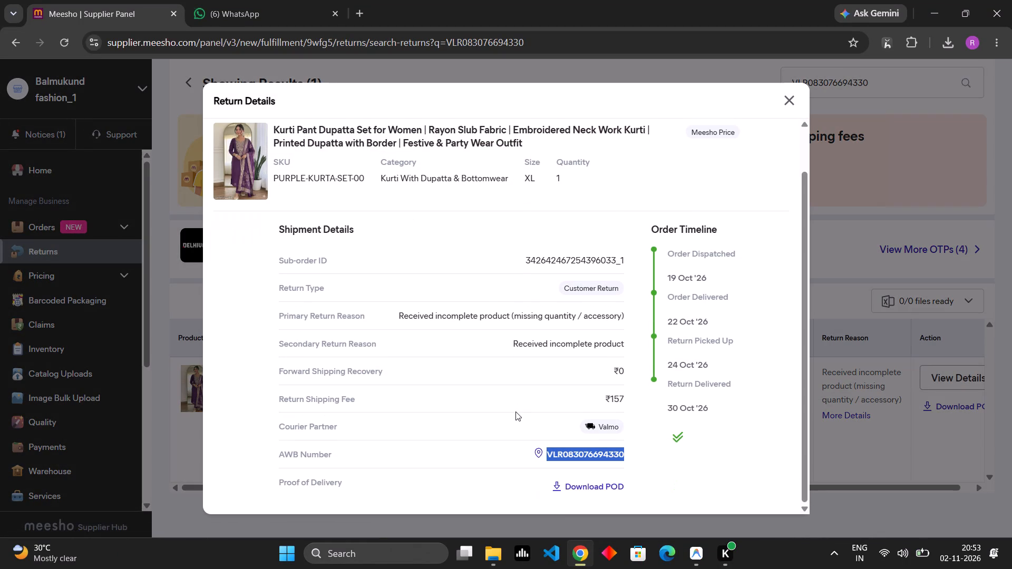
Close the return details and start a new support ticket for the "I have received wrong return" issue under Returns/RTO & Exchange.
left_click(784, 100)
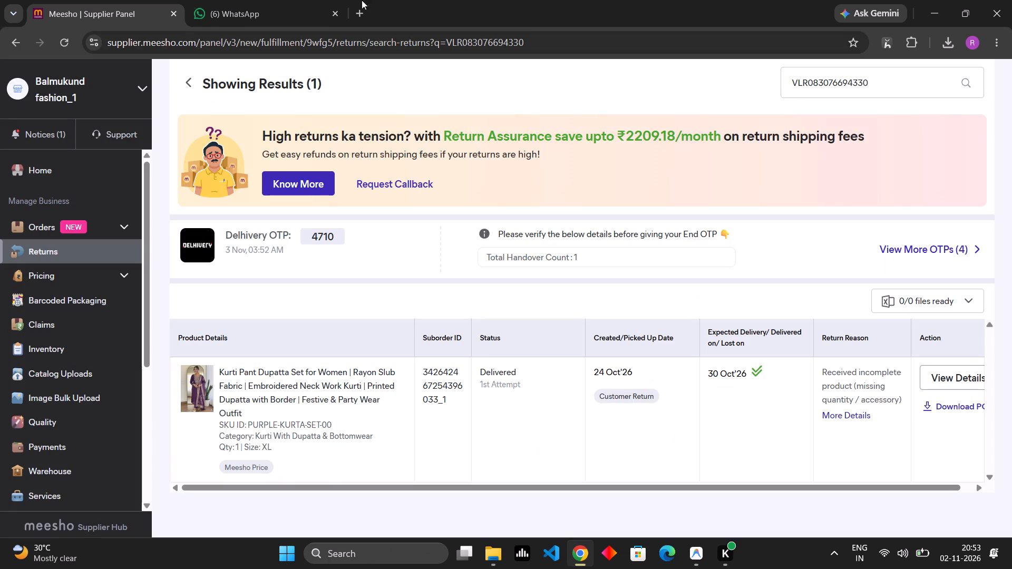
left_click(48, 331)
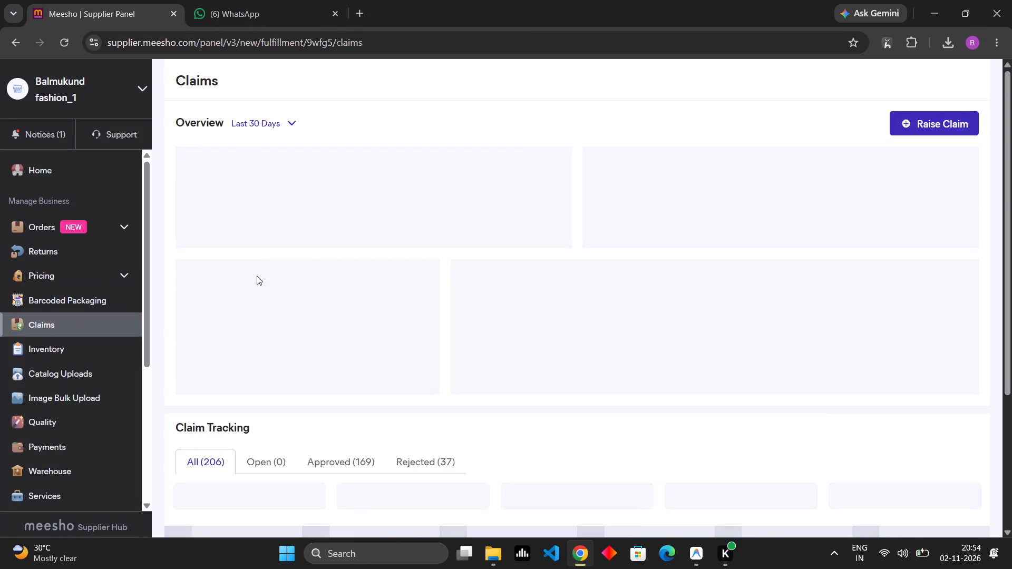
left_click(244, 331)
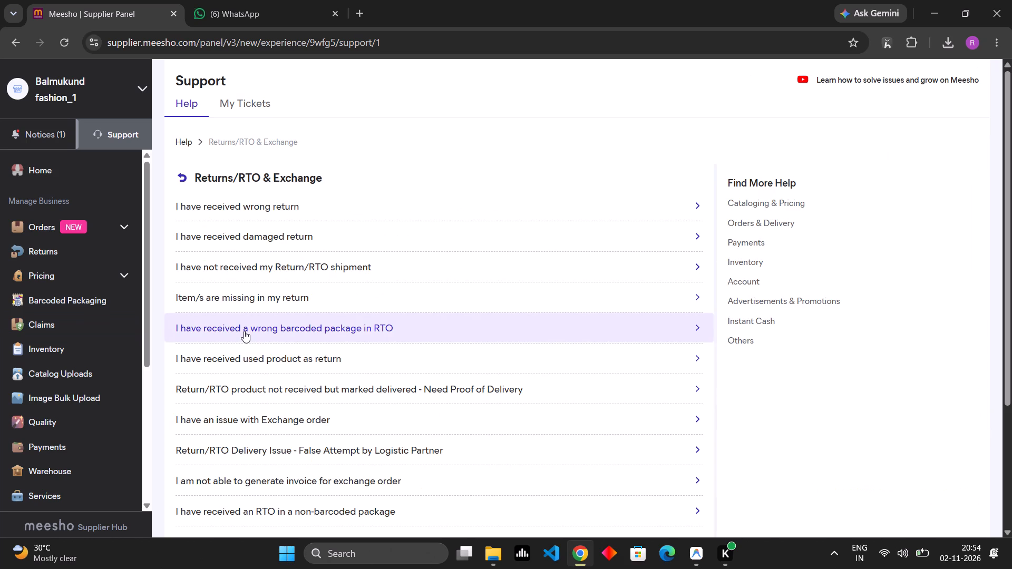
left_click(311, 197)
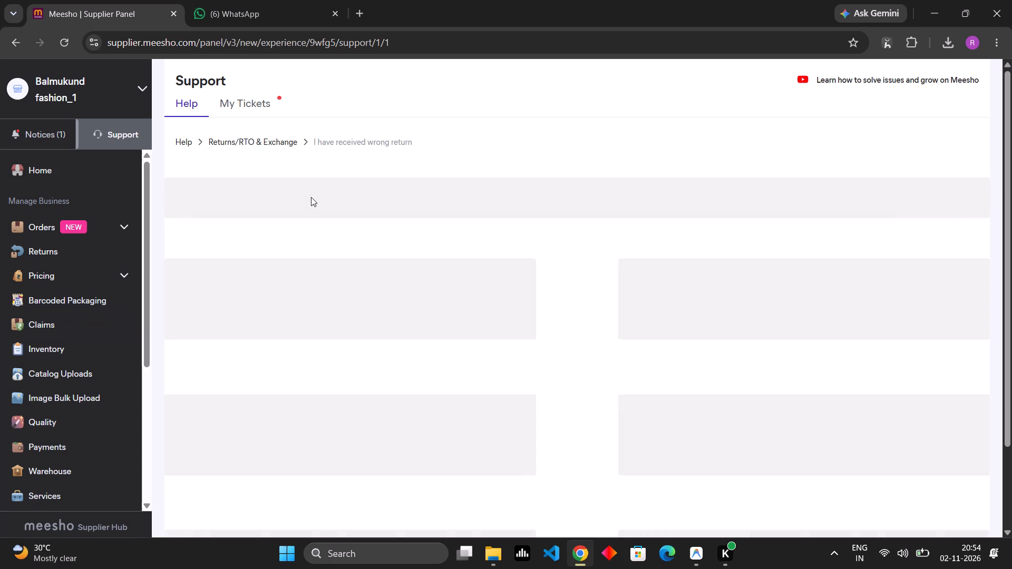
scroll(282, 298, "down", 5)
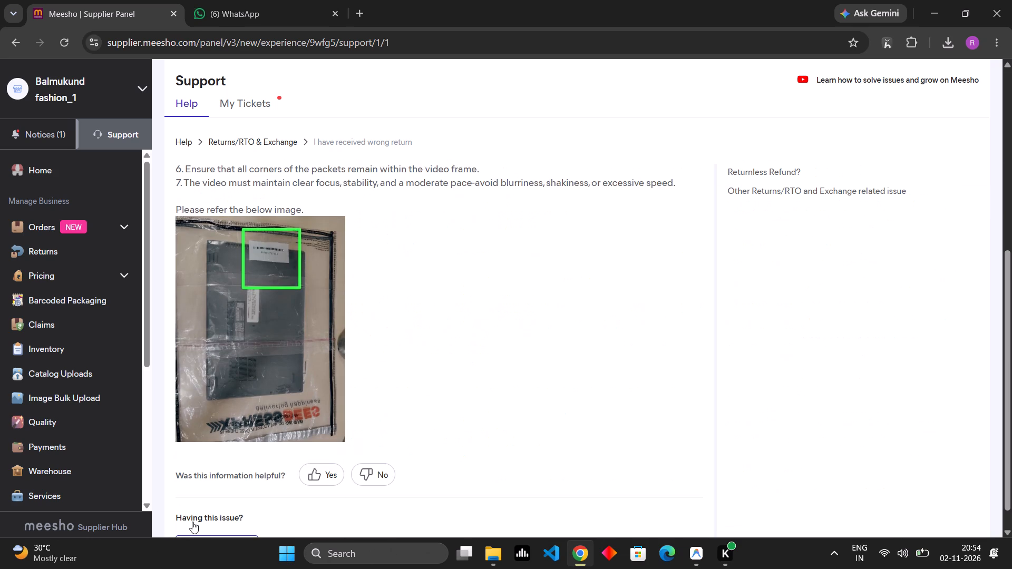
left_click(193, 522)
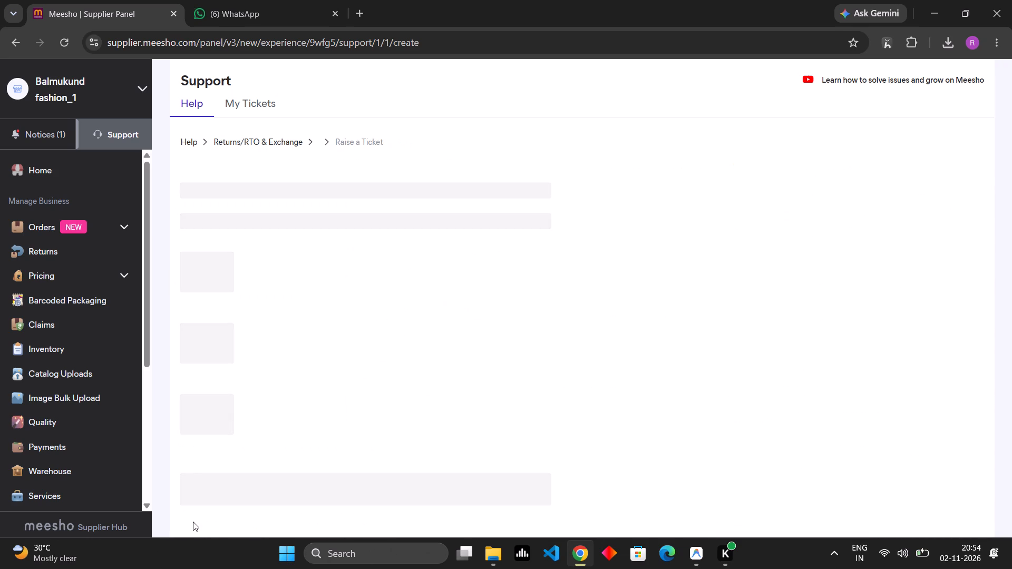